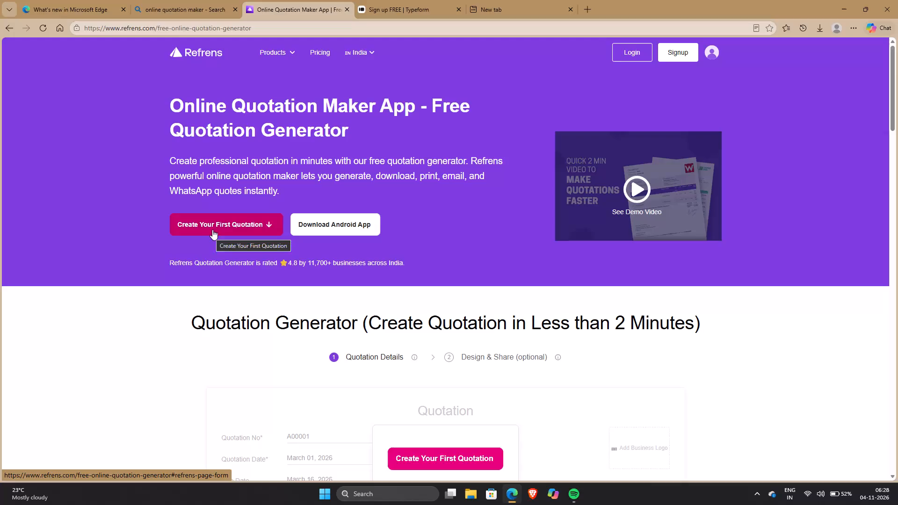
Go to the form for creating a first quotation and examine its sections, from the quotation details through line items and totals to the optional additions.
{"action": "left_click", "coordinate": [213, 226]}
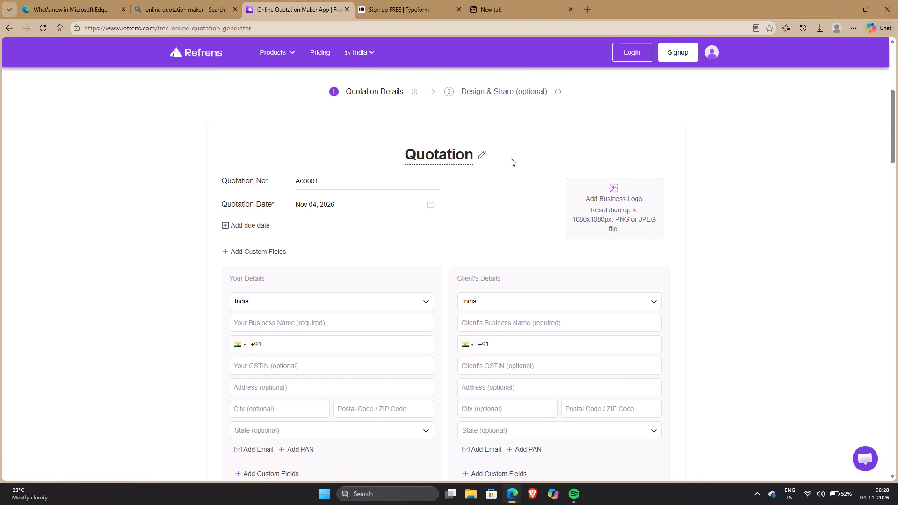
{"action": "key", "text": "Down"}
{"action": "key", "text": "Down"}
{"action": "key", "text": "Down"}
{"action": "key", "text": "Down"}
{"action": "key", "text": "Down"}
{"action": "key", "text": "Down"}
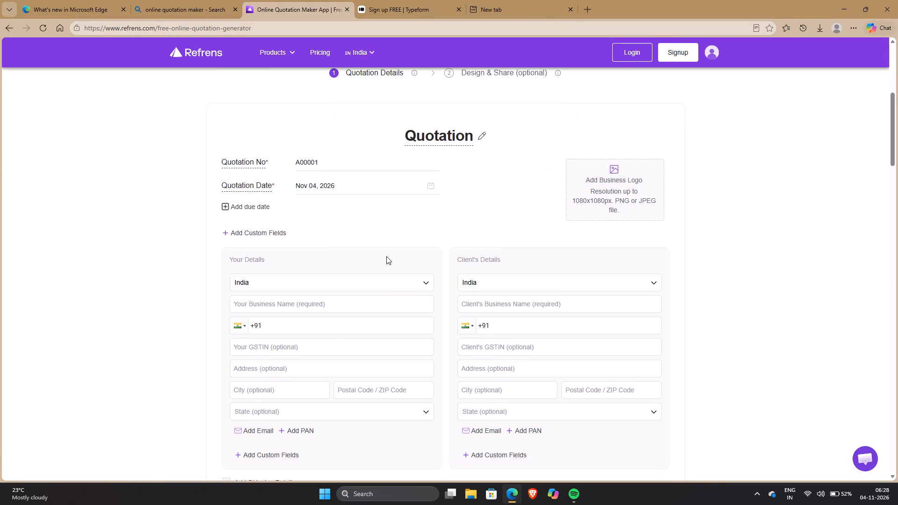
{"action": "key", "text": "Down"}
{"action": "key", "text": "Down"}
{"action": "key", "text": "Down"}
{"action": "key", "text": "Down"}
{"action": "key", "text": "Down"}
{"action": "key", "text": "Down"}
{"action": "key", "text": "Down"}
{"action": "key", "text": "Down"}
{"action": "key", "text": "Down"}
{"action": "key", "text": "Down"}
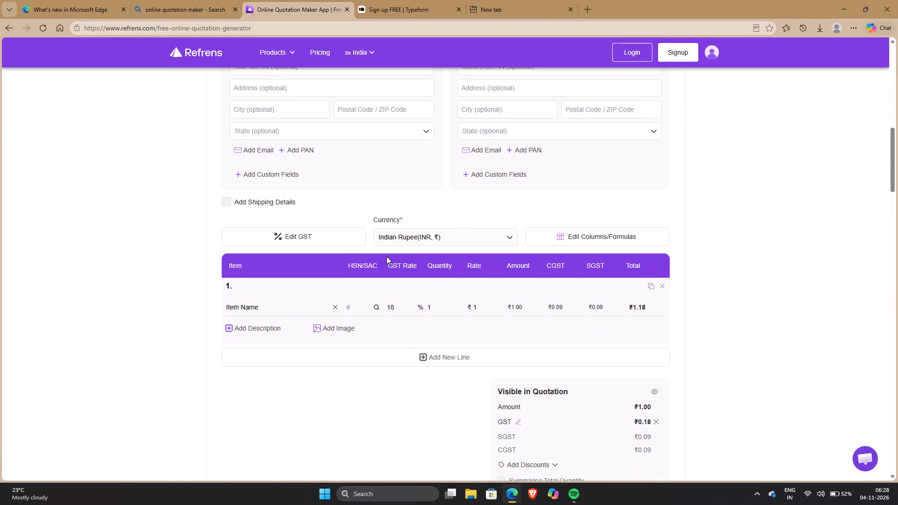
{"action": "key", "text": "Down"}
{"action": "key", "text": "Down"}
{"action": "key", "text": "Down"}
{"action": "key", "text": "Down"}
{"action": "key", "text": "Down"}
{"action": "key", "text": "Down"}
{"action": "key", "text": "Down"}
{"action": "key", "text": "Down"}
{"action": "key", "text": "Down"}
{"action": "key", "text": "Down"}
{"action": "key", "text": "Down"}
{"action": "key", "text": "Down"}
{"action": "key", "text": "Down"}
{"action": "key", "text": "Down"}
{"action": "key", "text": "Down"}
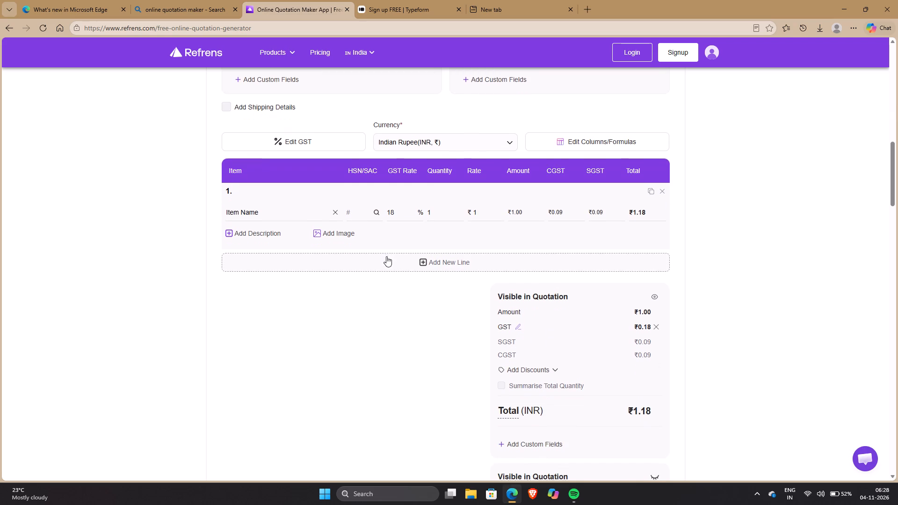
{"action": "key", "text": "Down"}
{"action": "key", "text": "Down"}
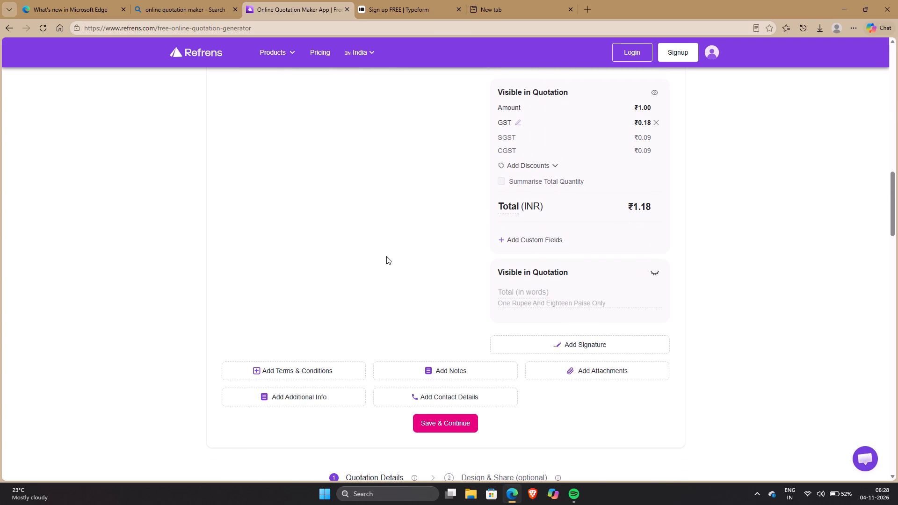
{"action": "key", "text": "Down"}
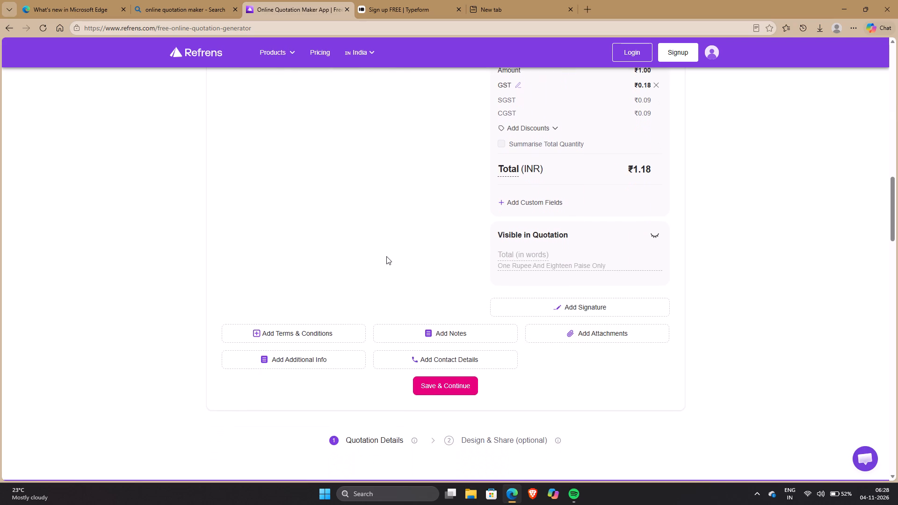
{"action": "key", "text": "Down"}
{"action": "key", "text": "Up"}
{"action": "key", "text": "Up"}
{"action": "key", "text": "Up"}
{"action": "key", "text": "Up"}
{"action": "key", "text": "Up"}
{"action": "key", "text": "Up"}
{"action": "key", "text": "Up"}
{"action": "key", "text": "Up"}
{"action": "key", "text": "Up"}
{"action": "key", "text": "Up"}
{"action": "key", "text": "Up"}
{"action": "key", "text": "Up"}
{"action": "key", "text": "Up"}
{"action": "key", "text": "Up"}
{"action": "key", "text": "Up"}
{"action": "key", "text": "Up"}
{"action": "key", "text": "Up"}
{"action": "key", "text": "Up"}
{"action": "key", "text": "Up"}
{"action": "key", "text": "Up"}
{"action": "key", "text": "Up"}
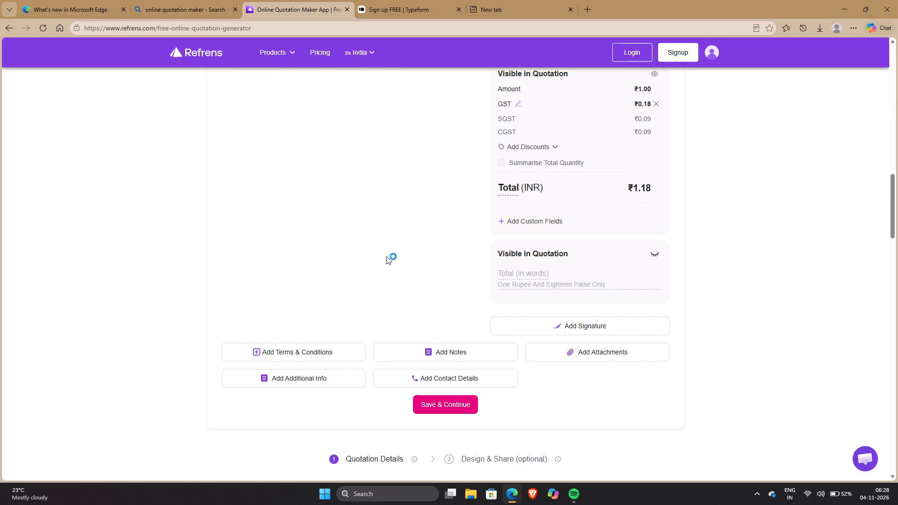
{"action": "key", "text": "Up"}
{"action": "key", "text": "Up"}
{"action": "key", "text": "Up"}
{"action": "key", "text": "Up"}
{"action": "key", "text": "Up"}
{"action": "key", "text": "Up"}
{"action": "key", "text": "Up"}
{"action": "key", "text": "Up"}
{"action": "key", "text": "Up"}
{"action": "key", "text": "Up"}
{"action": "key", "text": "Up"}
{"action": "key", "text": "Up"}
{"action": "key", "text": "Up"}
{"action": "key", "text": "Up"}
{"action": "key", "text": "Up"}
{"action": "key", "text": "Up"}
{"action": "key", "text": "Up"}
{"action": "key", "text": "Up"}
{"action": "key", "text": "Up"}
{"action": "key", "text": "Up"}
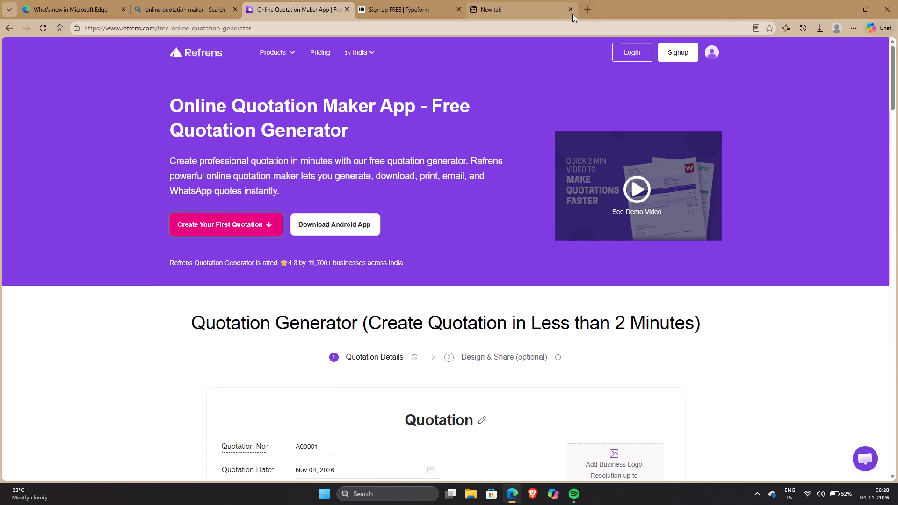
Open a new browser tab.
{"action": "left_click", "coordinate": [587, 7]}
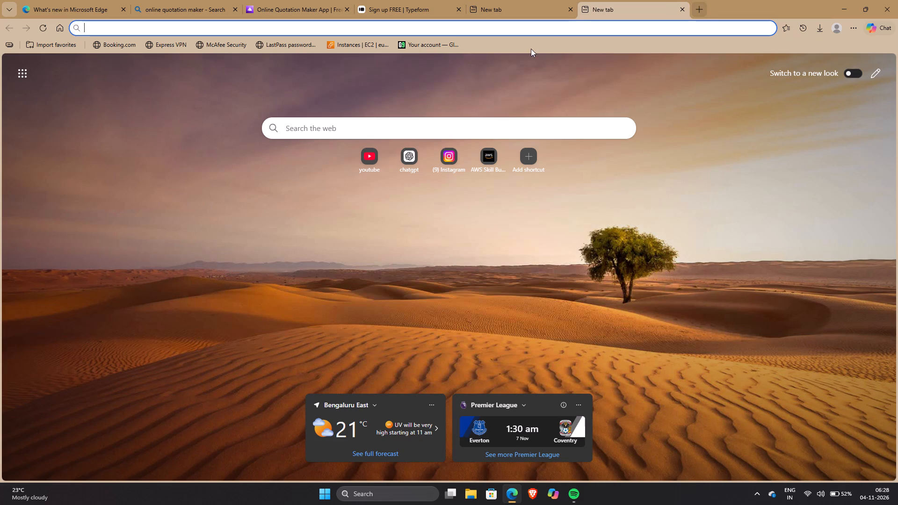
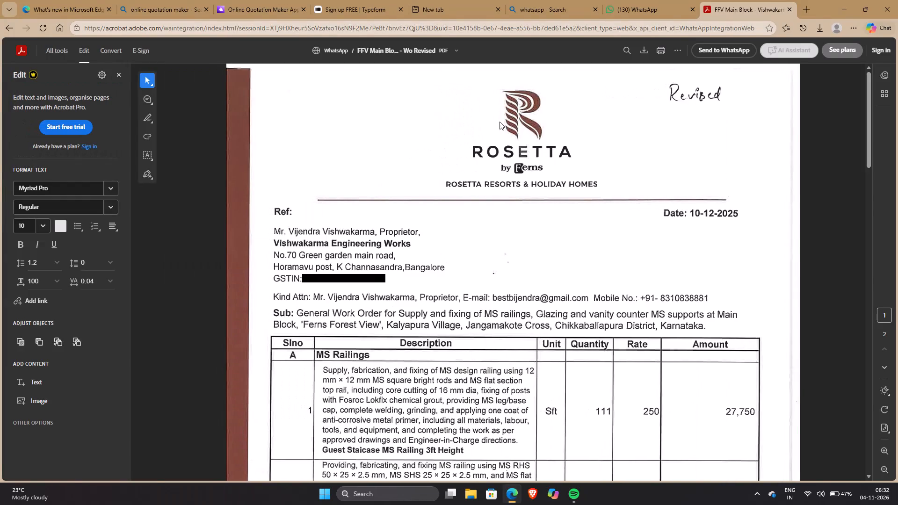
Try to select the Rosetta logo in the revised work order's letterhead for editing.
{"action": "double_click", "coordinate": [500, 122]}
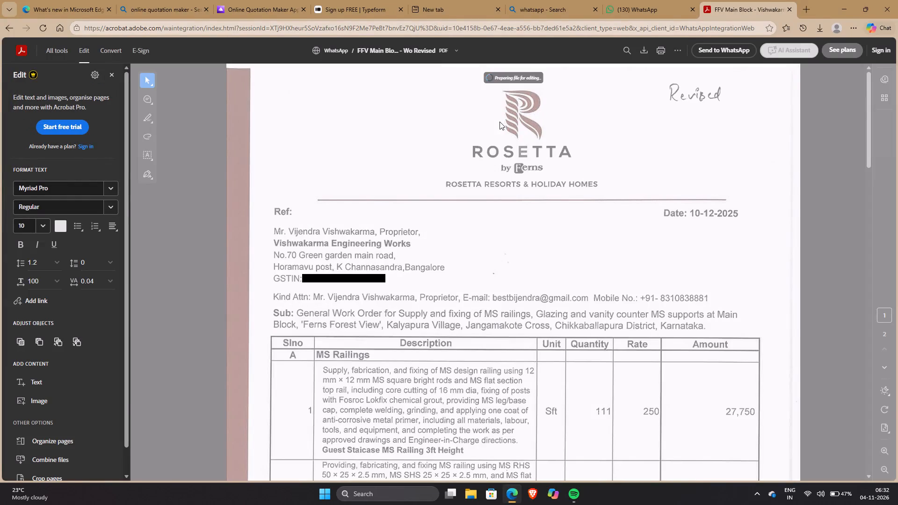
{"action": "left_click", "coordinate": [539, 123]}
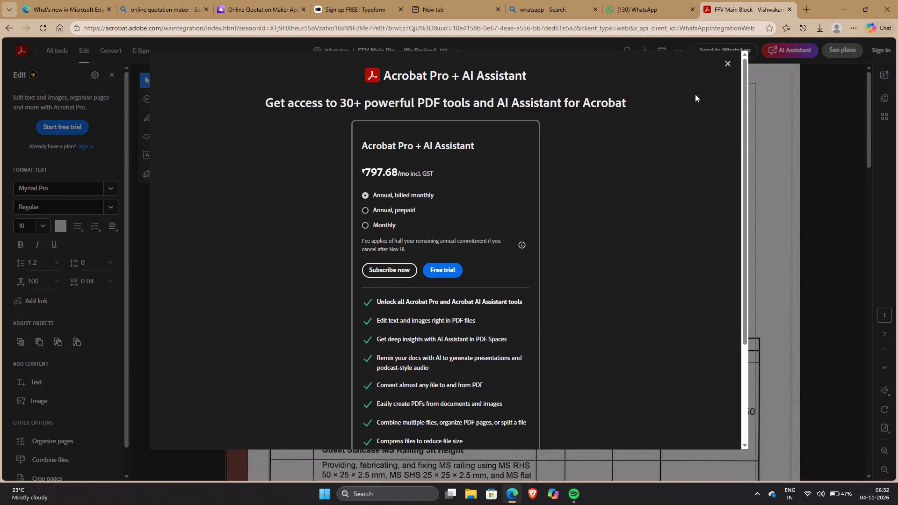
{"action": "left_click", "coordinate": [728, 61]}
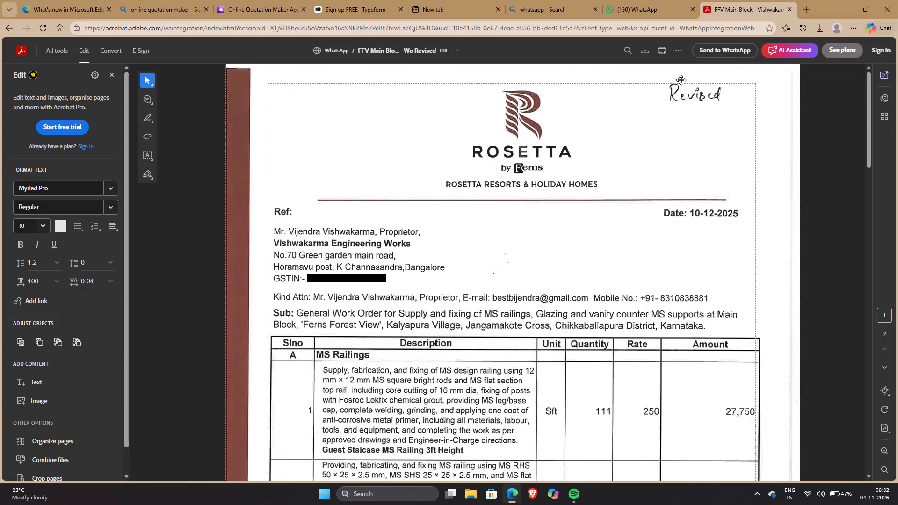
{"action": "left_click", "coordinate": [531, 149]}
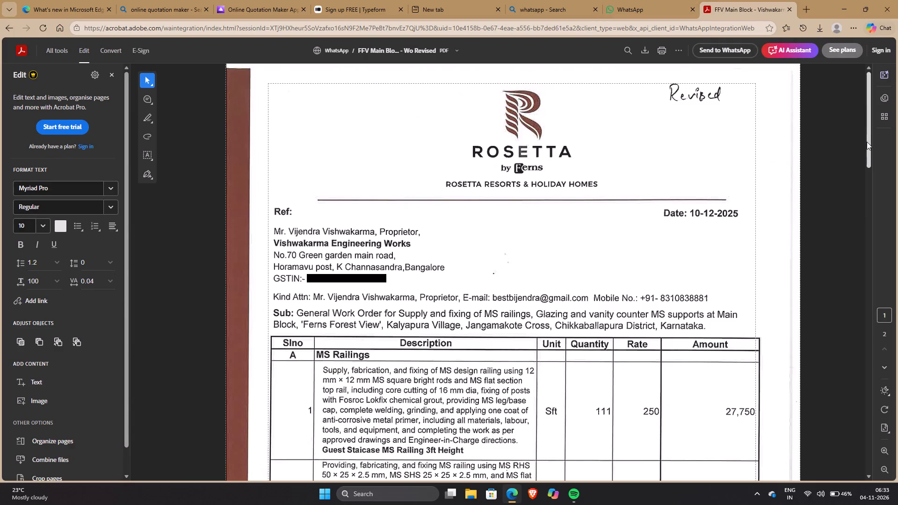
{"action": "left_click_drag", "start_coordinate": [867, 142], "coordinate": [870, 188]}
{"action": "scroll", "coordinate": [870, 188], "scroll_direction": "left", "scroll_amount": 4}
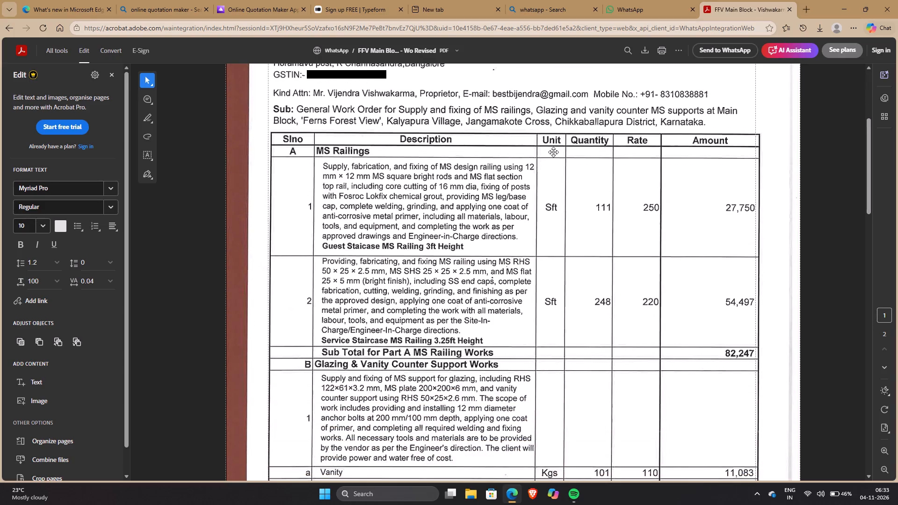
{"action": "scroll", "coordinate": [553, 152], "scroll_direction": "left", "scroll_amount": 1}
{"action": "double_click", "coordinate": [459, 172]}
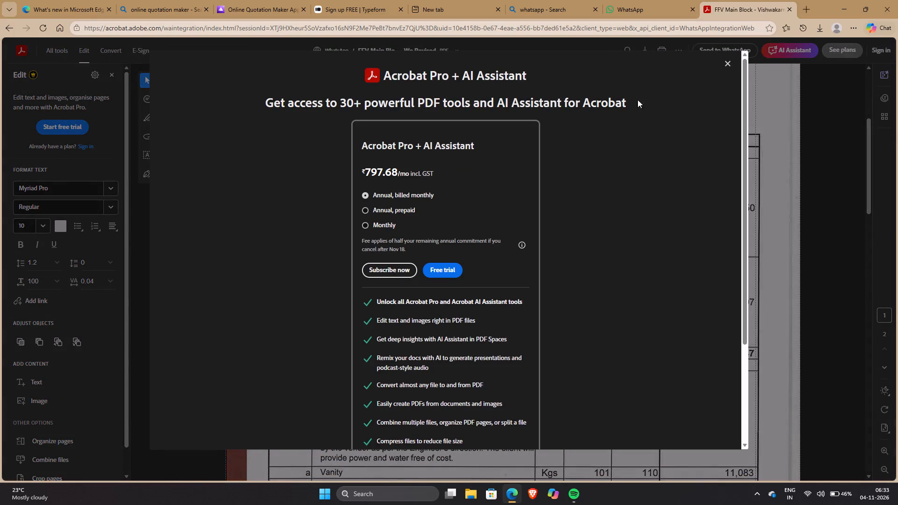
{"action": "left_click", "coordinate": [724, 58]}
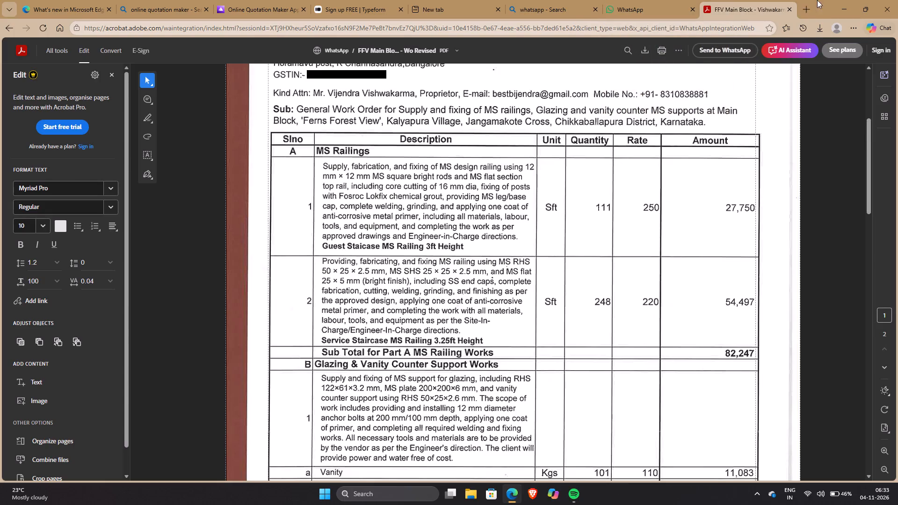
Search the web for "pdf editor free" in a new tab and open the PDFHouse online editor.
{"action": "left_click", "coordinate": [806, 9]}
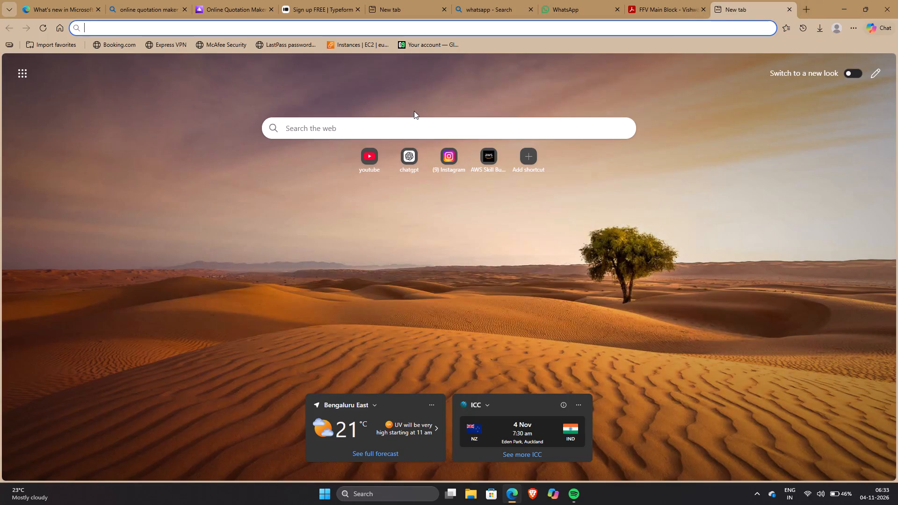
{"action": "left_click", "coordinate": [406, 123]}
{"action": "type", "text": "pdf"}
{"action": "key", "text": "space"}
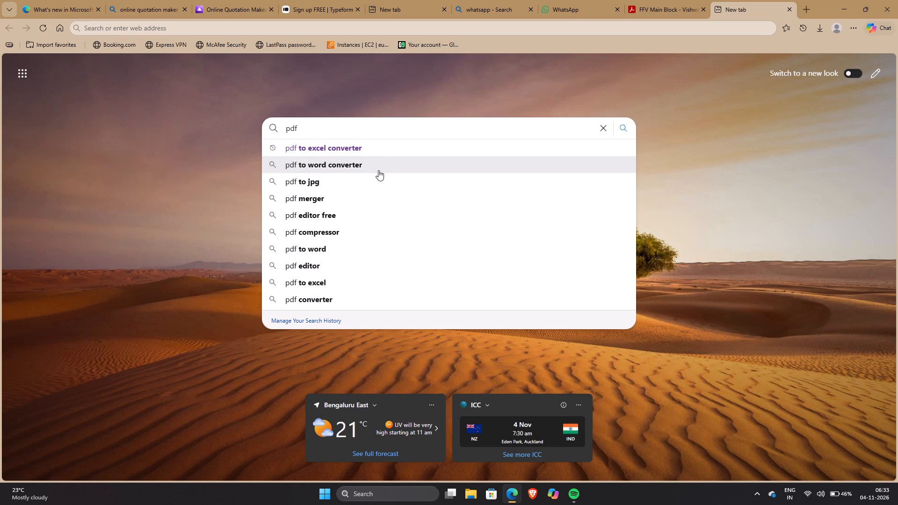
{"action": "left_click", "coordinate": [344, 220]}
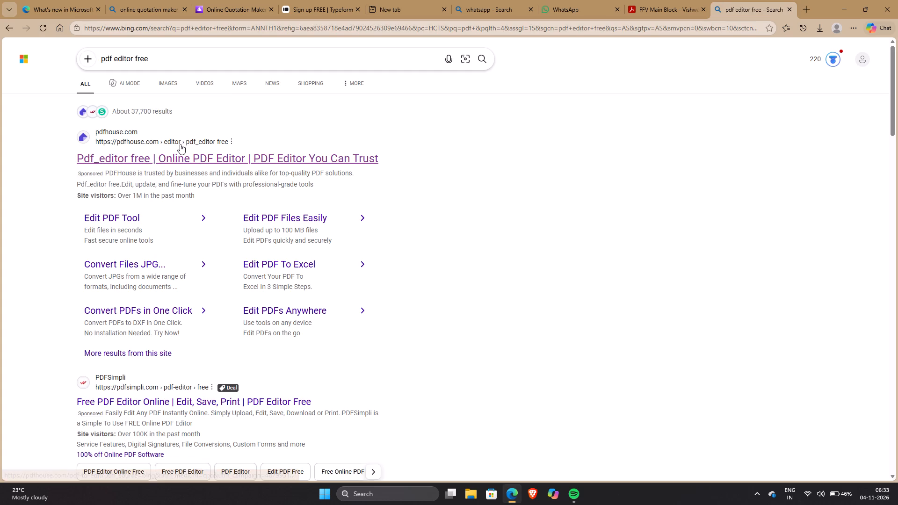
{"action": "left_click", "coordinate": [185, 159]}
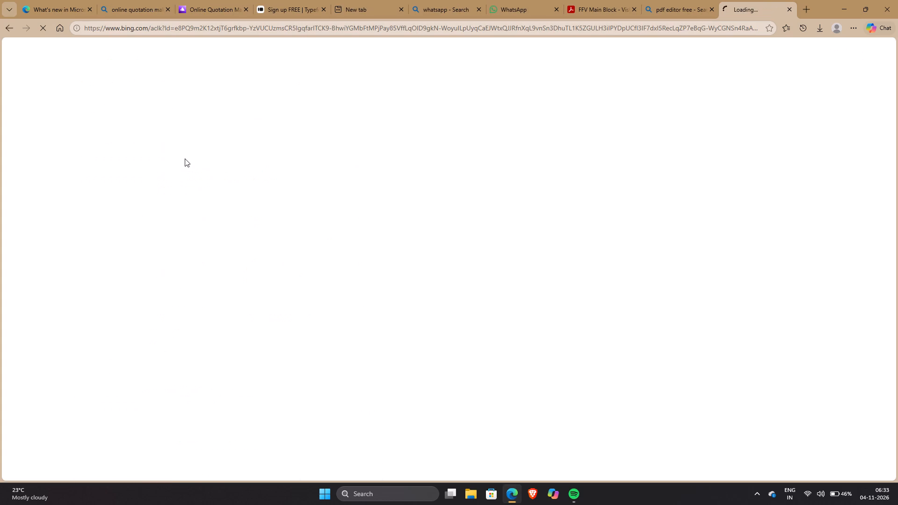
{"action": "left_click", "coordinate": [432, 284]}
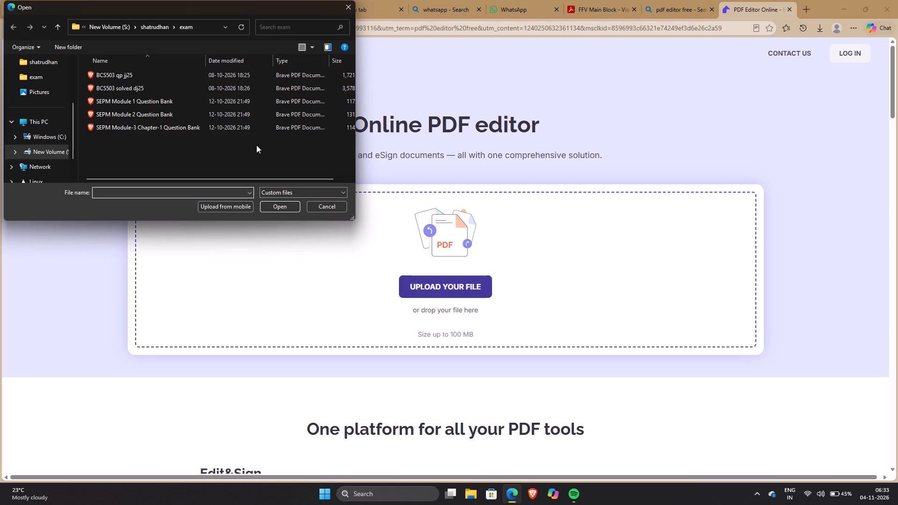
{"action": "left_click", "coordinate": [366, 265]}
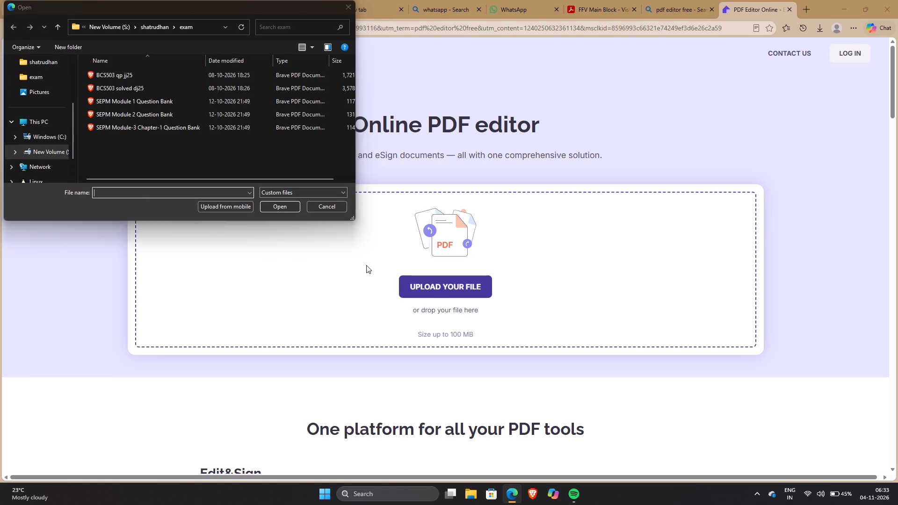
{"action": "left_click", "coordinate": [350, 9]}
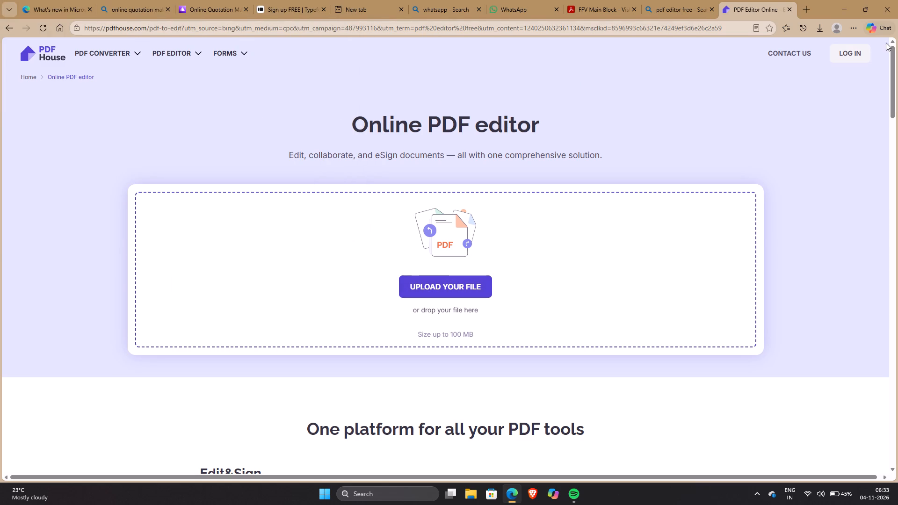
Upload the downloaded "FFV Main Block - Vishwakarma - MS Railings and Supports - Wo Revised.pdf" to the online PDF editor.
{"action": "left_click", "coordinate": [850, 29]}
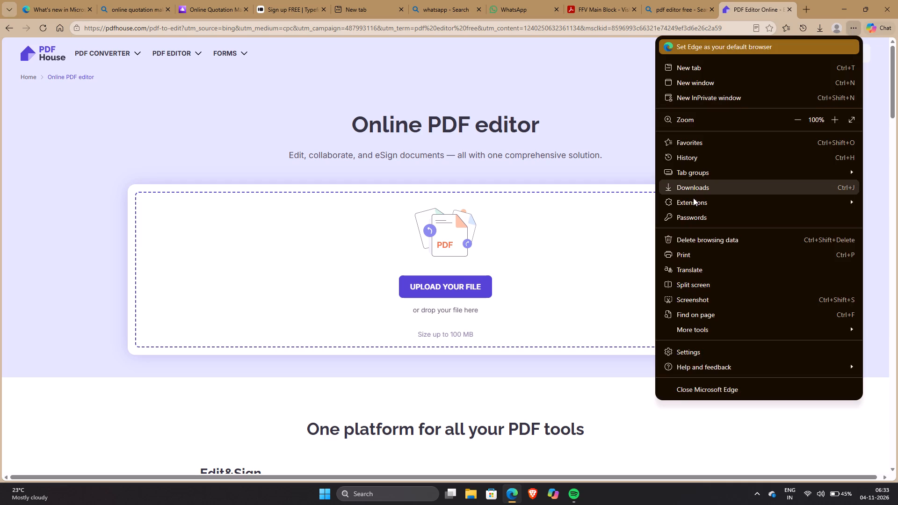
{"action": "left_click", "coordinate": [697, 188]}
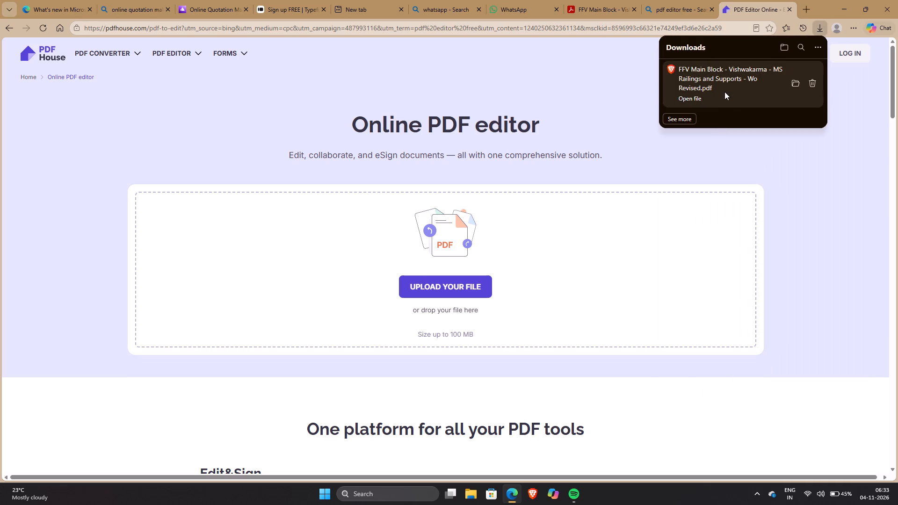
{"action": "left_click_drag", "start_coordinate": [717, 71], "coordinate": [572, 173]}
{"action": "left_click_drag", "start_coordinate": [572, 173], "coordinate": [435, 274]}
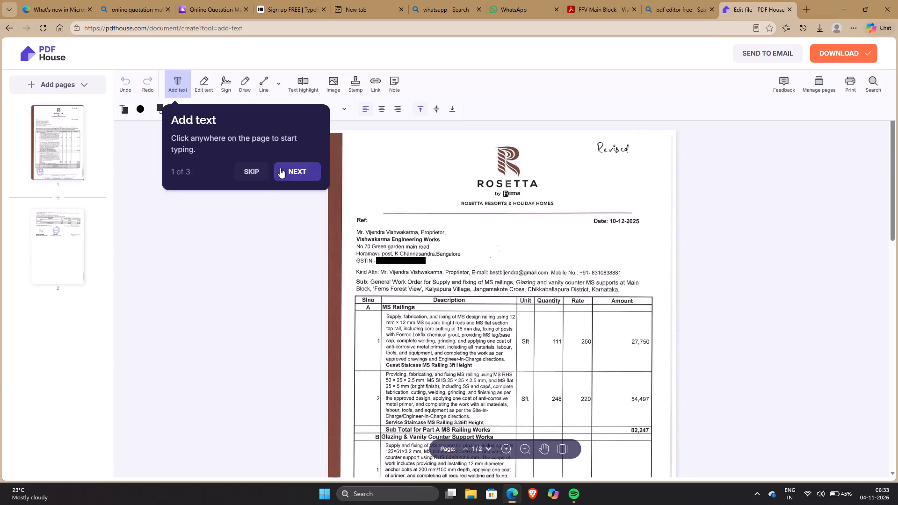
Go through the editor's introductory tour of the Add text tool and dismiss it.
{"action": "left_click", "coordinate": [290, 173]}
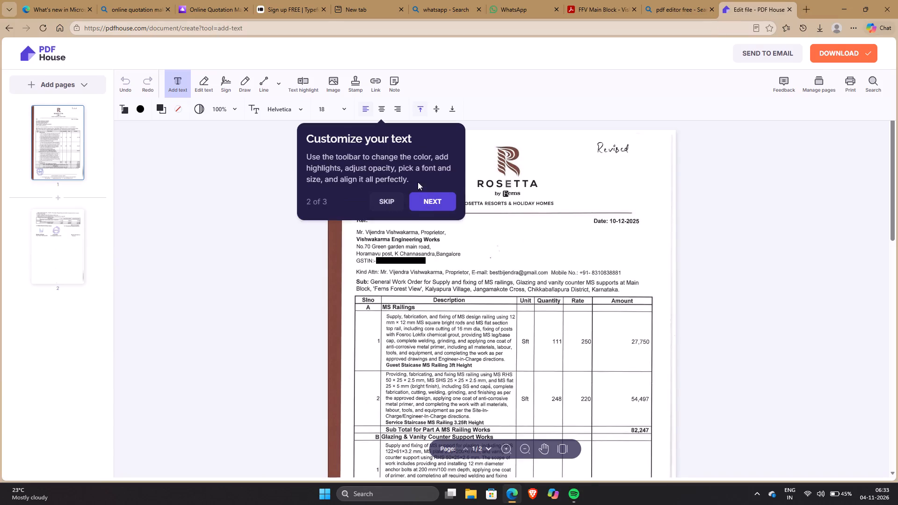
{"action": "left_click", "coordinate": [427, 197]}
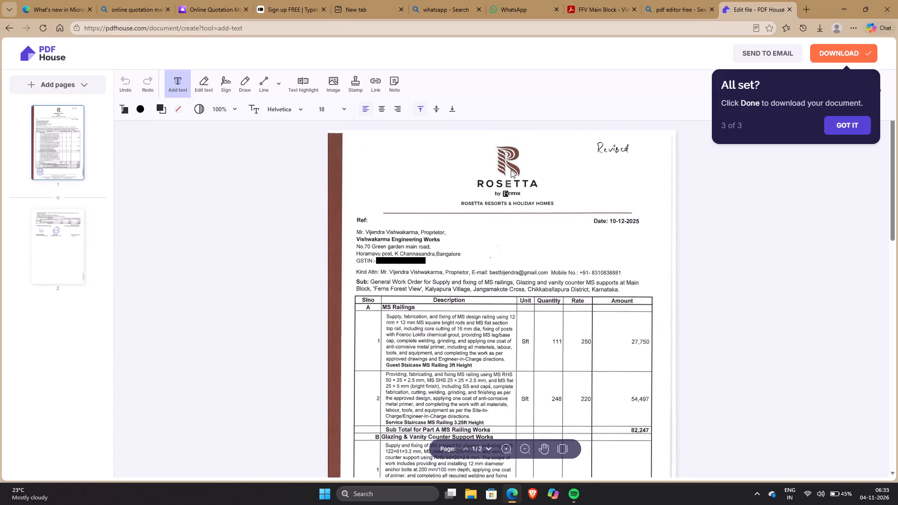
{"action": "left_click", "coordinate": [511, 170]}
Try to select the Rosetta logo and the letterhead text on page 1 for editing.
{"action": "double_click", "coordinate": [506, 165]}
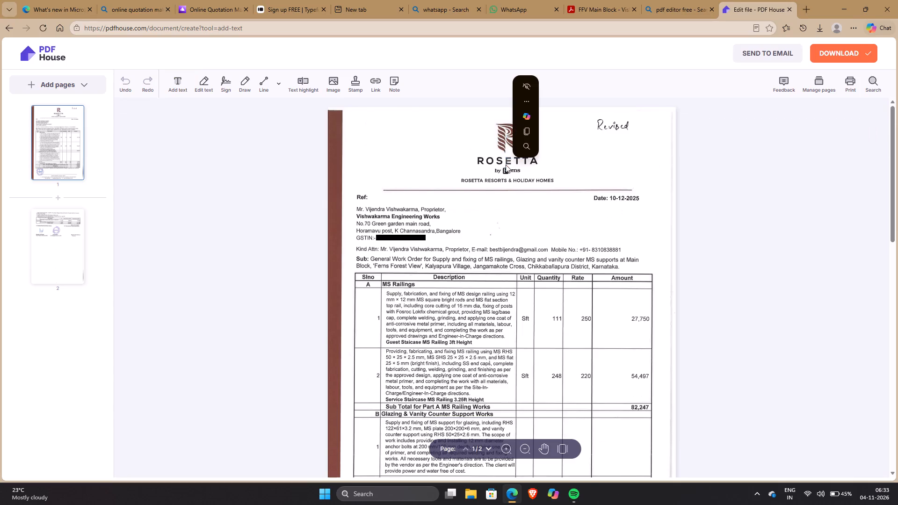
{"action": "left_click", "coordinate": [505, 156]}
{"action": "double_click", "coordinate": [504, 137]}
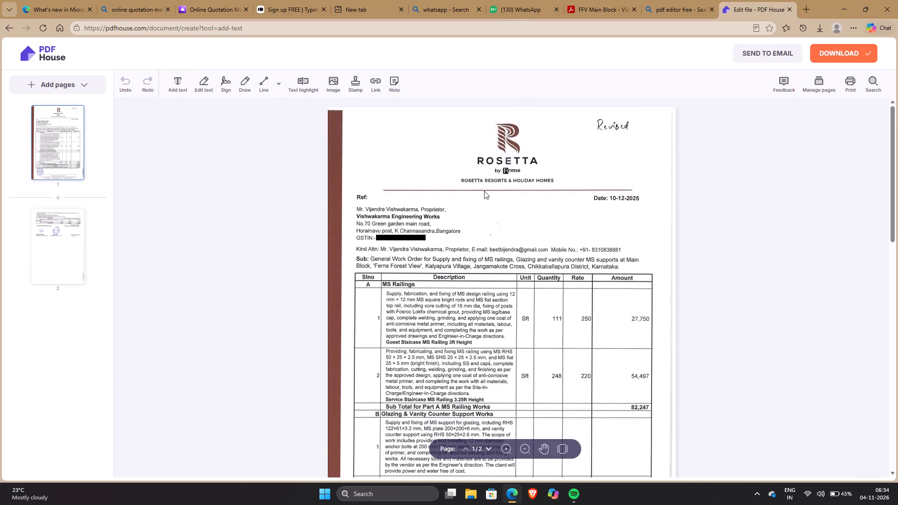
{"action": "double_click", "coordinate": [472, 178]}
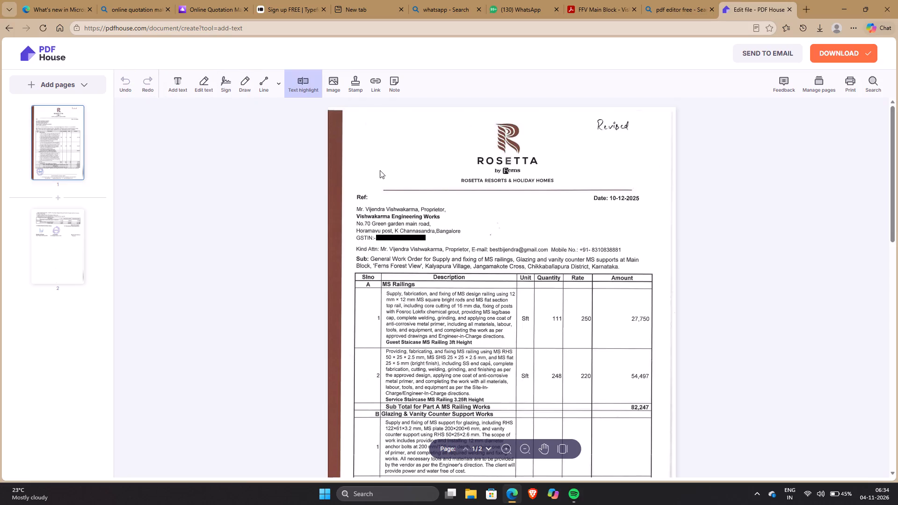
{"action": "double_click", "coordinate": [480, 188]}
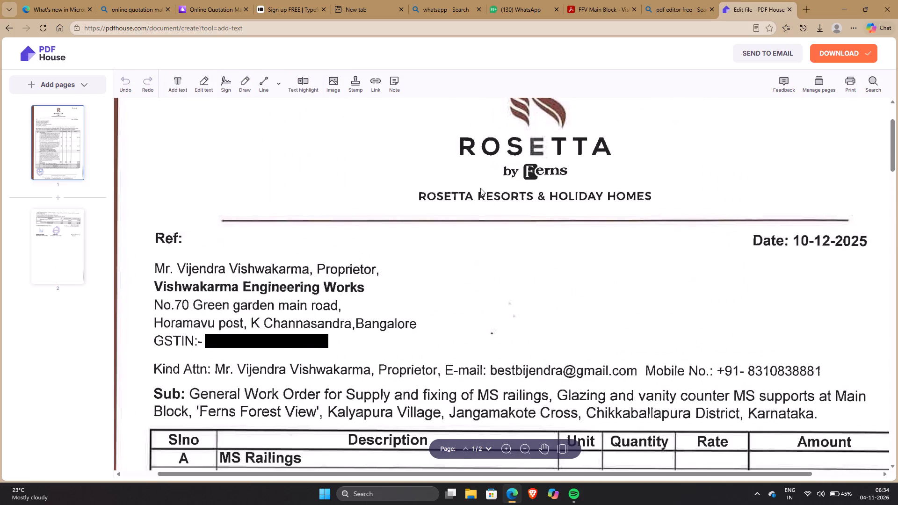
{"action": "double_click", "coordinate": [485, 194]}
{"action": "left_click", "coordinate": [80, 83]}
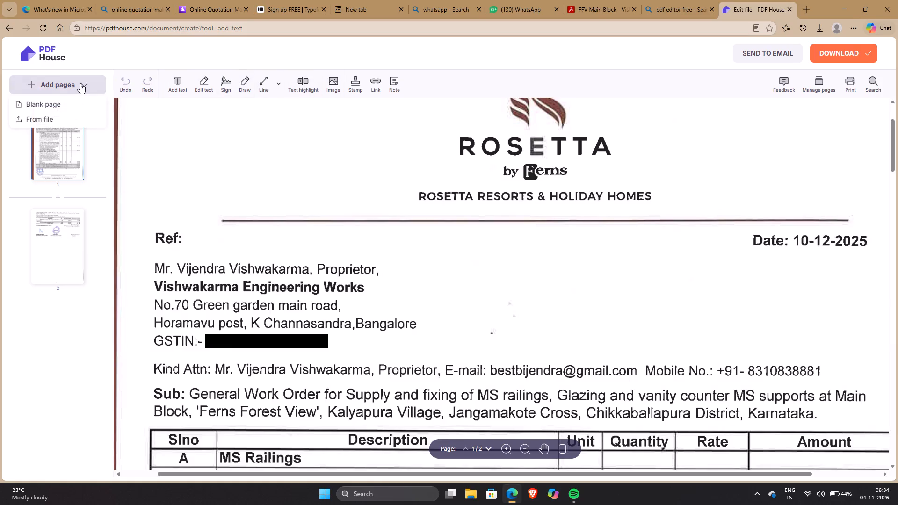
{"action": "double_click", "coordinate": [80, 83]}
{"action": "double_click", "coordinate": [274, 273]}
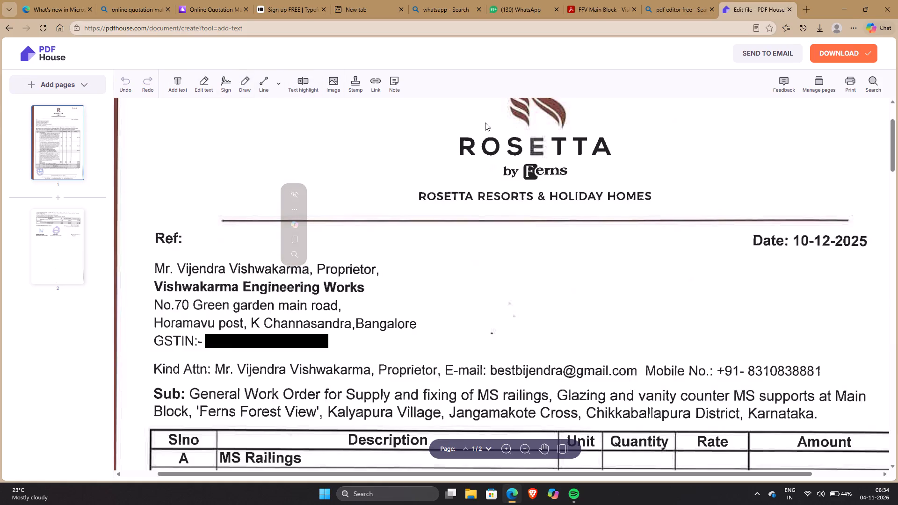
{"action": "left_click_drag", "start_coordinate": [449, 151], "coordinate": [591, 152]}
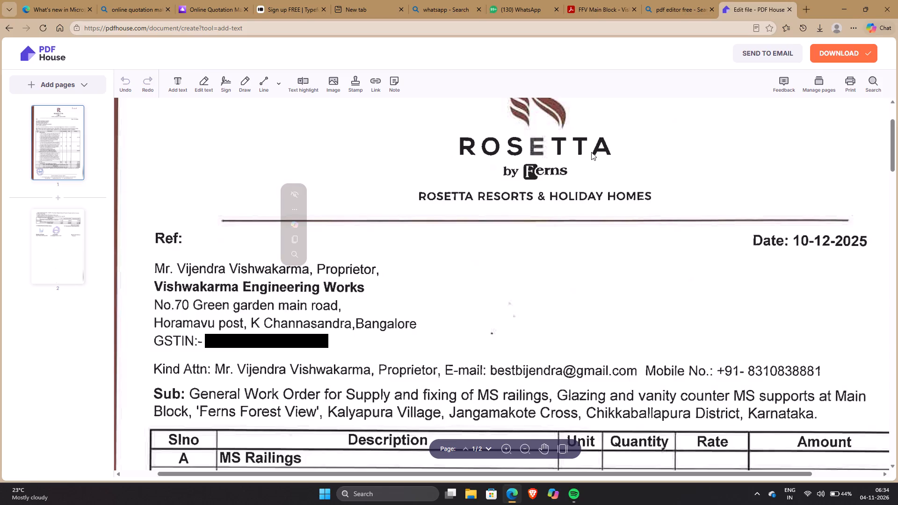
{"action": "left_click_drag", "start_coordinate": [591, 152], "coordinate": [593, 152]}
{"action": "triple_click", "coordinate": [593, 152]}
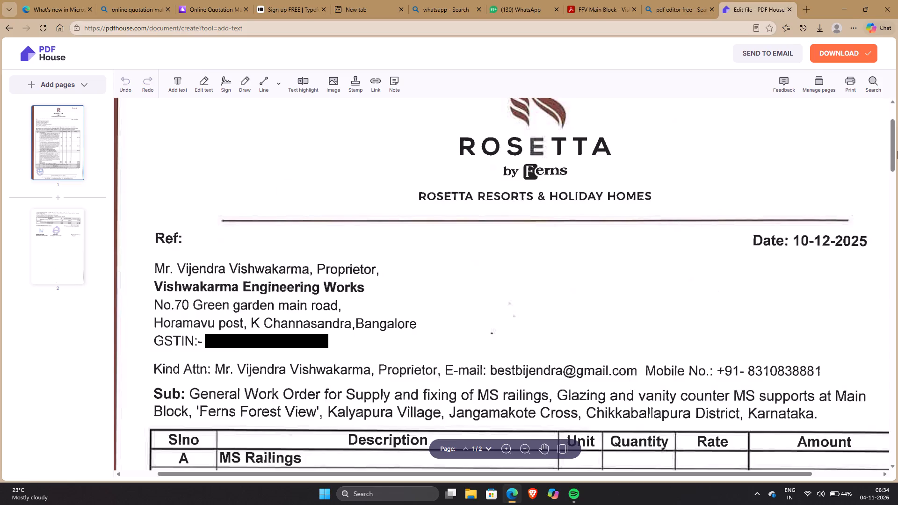
Review the page 1 footer and page 2 of the work order, including its value, duration, payment terms and signature block.
{"action": "left_click_drag", "start_coordinate": [893, 146], "coordinate": [897, 285]}
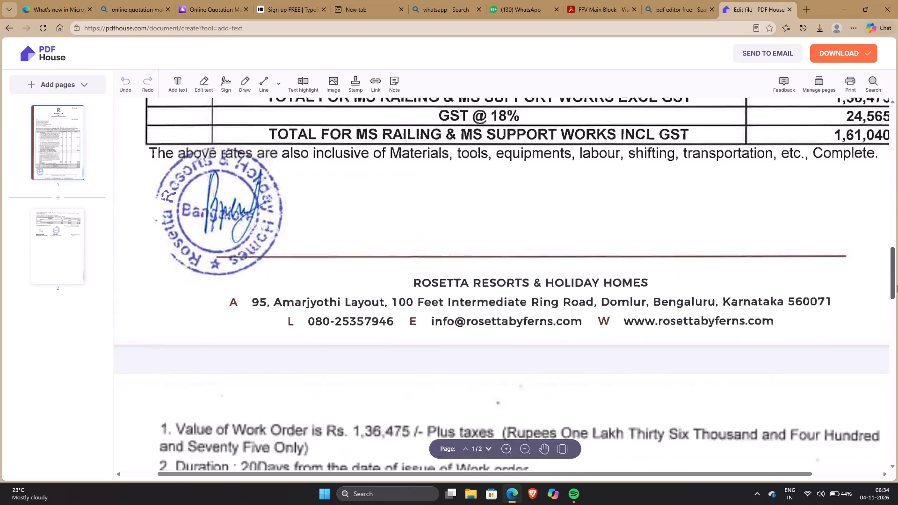
{"action": "left_click_drag", "start_coordinate": [897, 285], "coordinate": [880, 279]}
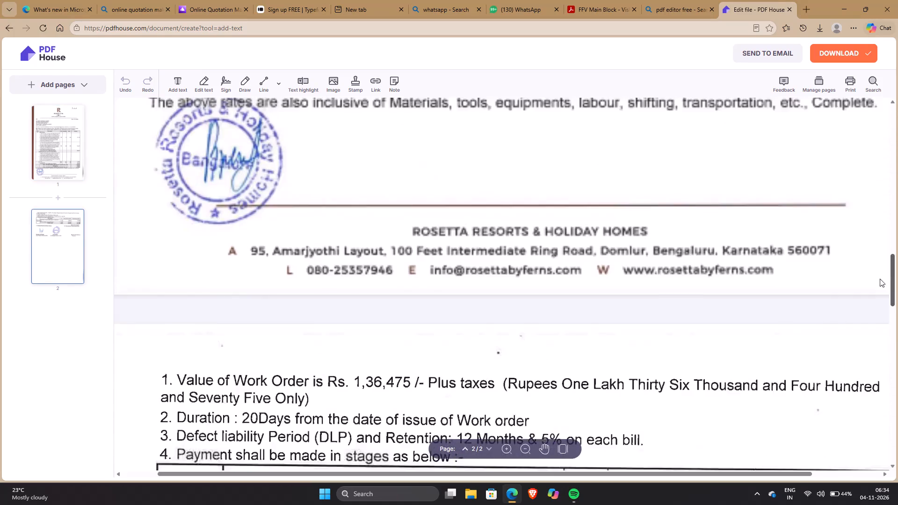
{"action": "left_click_drag", "start_coordinate": [880, 279], "coordinate": [880, 293]}
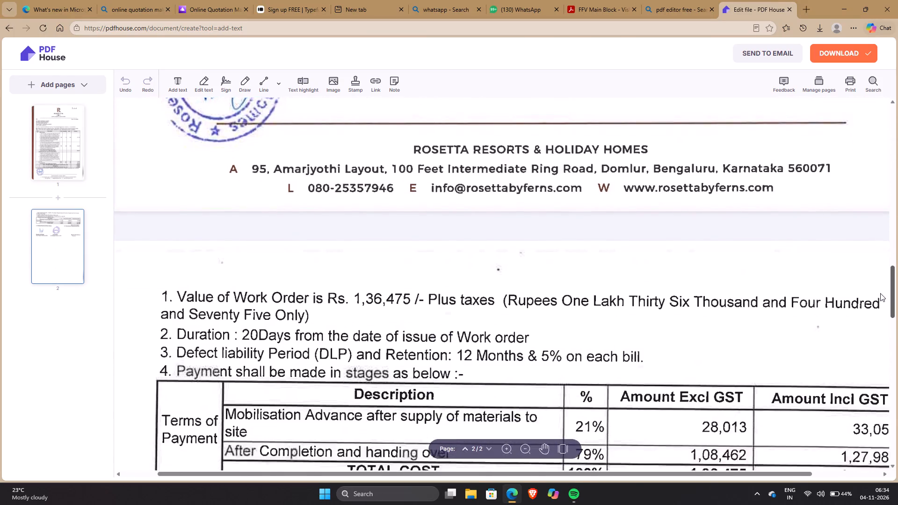
{"action": "left_click_drag", "start_coordinate": [880, 293], "coordinate": [882, 300]}
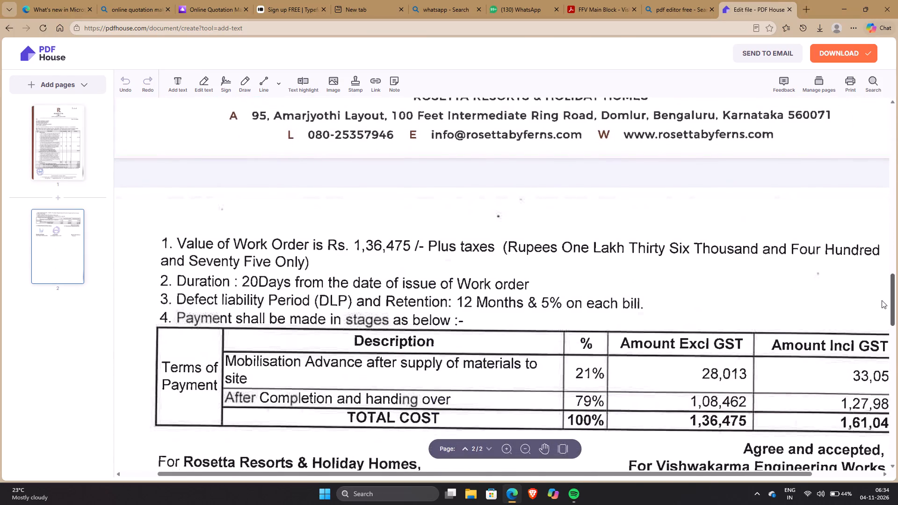
{"action": "left_click_drag", "start_coordinate": [882, 300], "coordinate": [883, 304]}
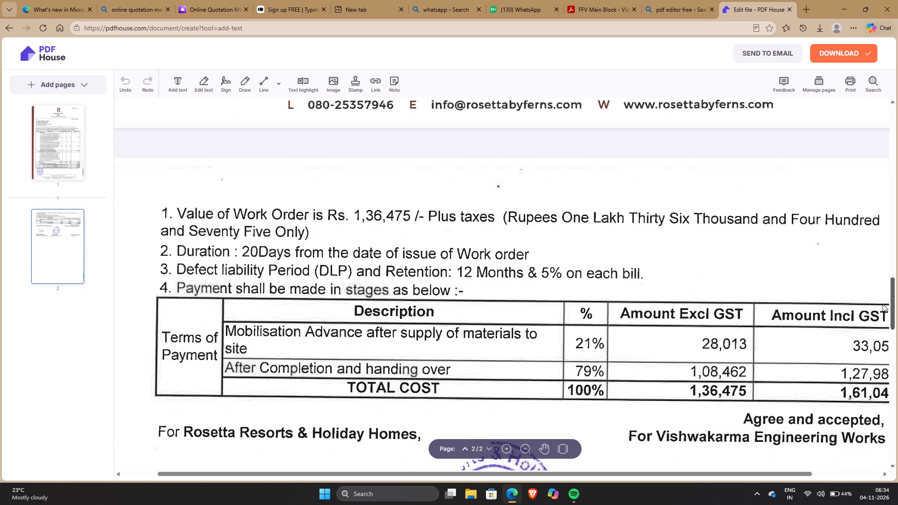
{"action": "left_click_drag", "start_coordinate": [883, 304], "coordinate": [884, 309]}
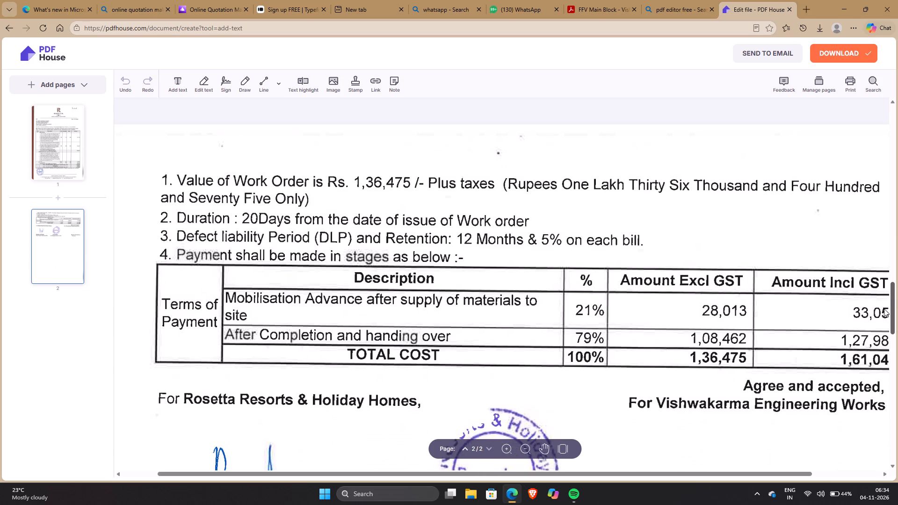
{"action": "left_click_drag", "start_coordinate": [884, 309], "coordinate": [886, 313]}
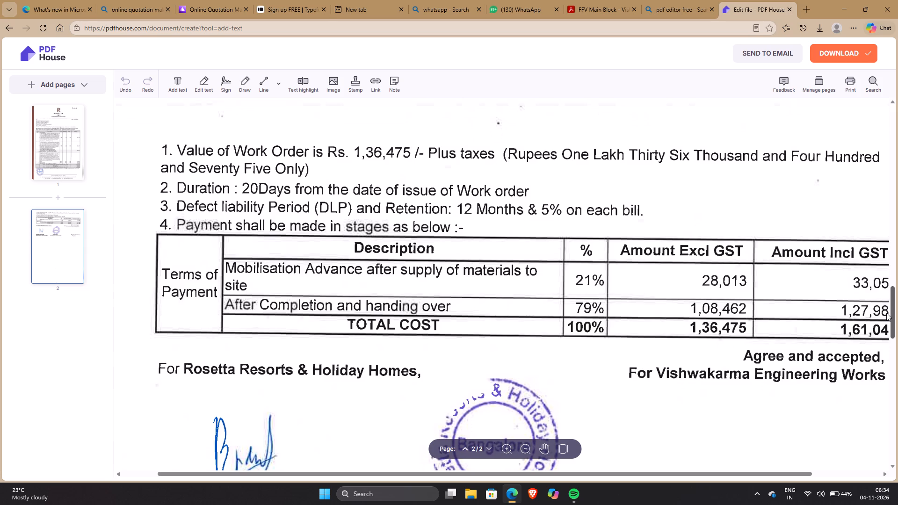
{"action": "left_click_drag", "start_coordinate": [886, 313], "coordinate": [891, 326]}
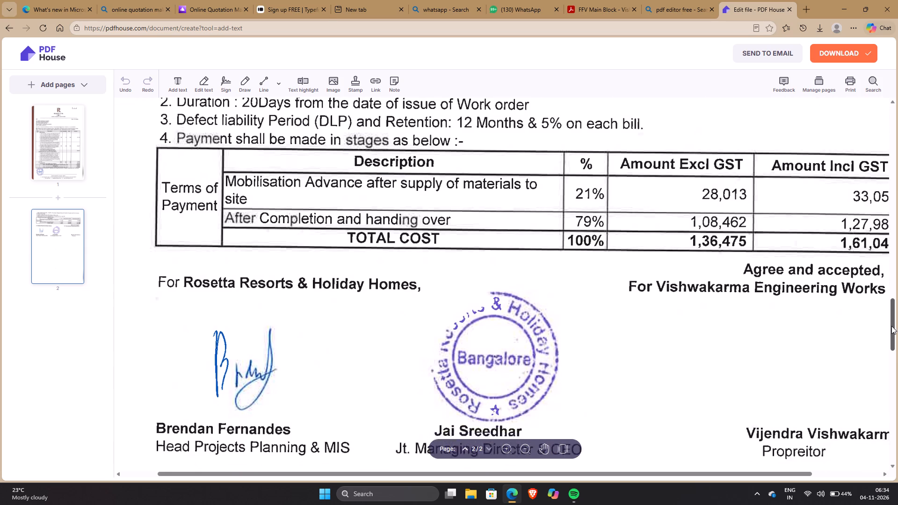
{"action": "left_click_drag", "start_coordinate": [891, 326], "coordinate": [858, 319]}
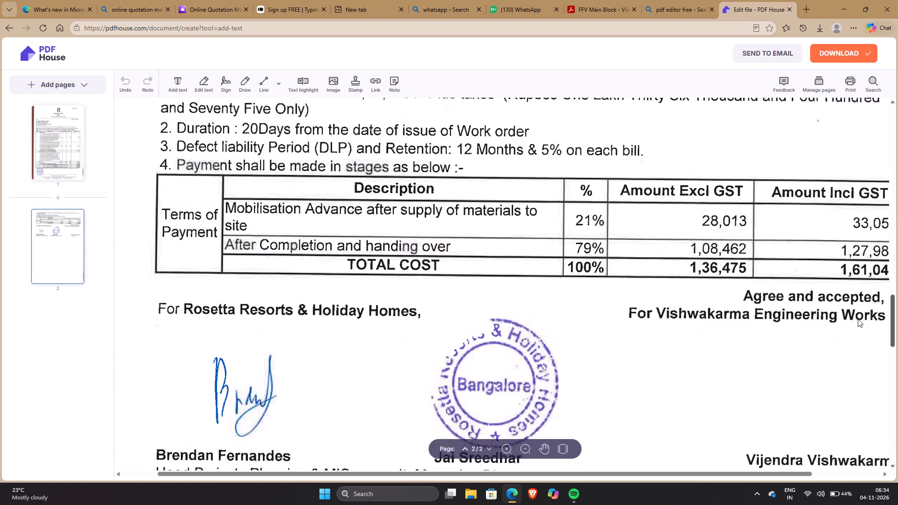
{"action": "left_click_drag", "start_coordinate": [858, 319], "coordinate": [858, 296]}
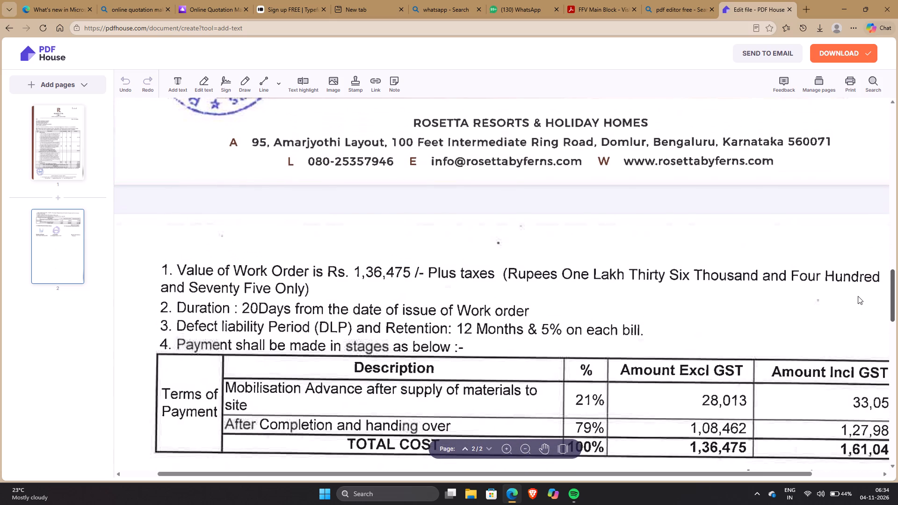
{"action": "left_click_drag", "start_coordinate": [858, 296], "coordinate": [860, 299]}
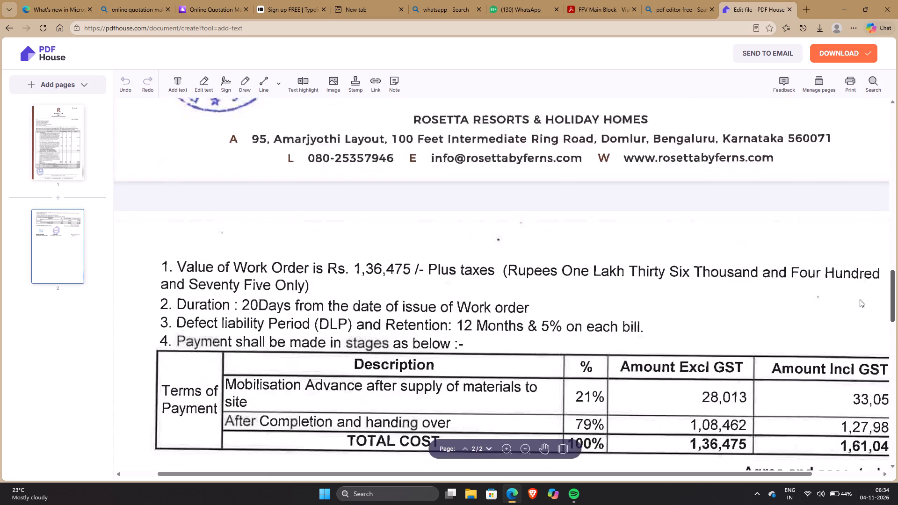
{"action": "left_click_drag", "start_coordinate": [860, 299], "coordinate": [863, 314]}
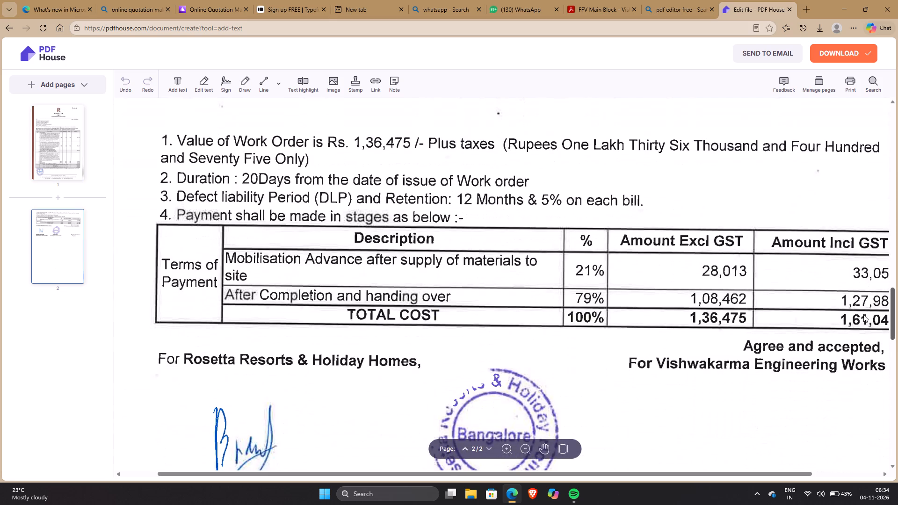
{"action": "left_click_drag", "start_coordinate": [863, 314], "coordinate": [864, 300]}
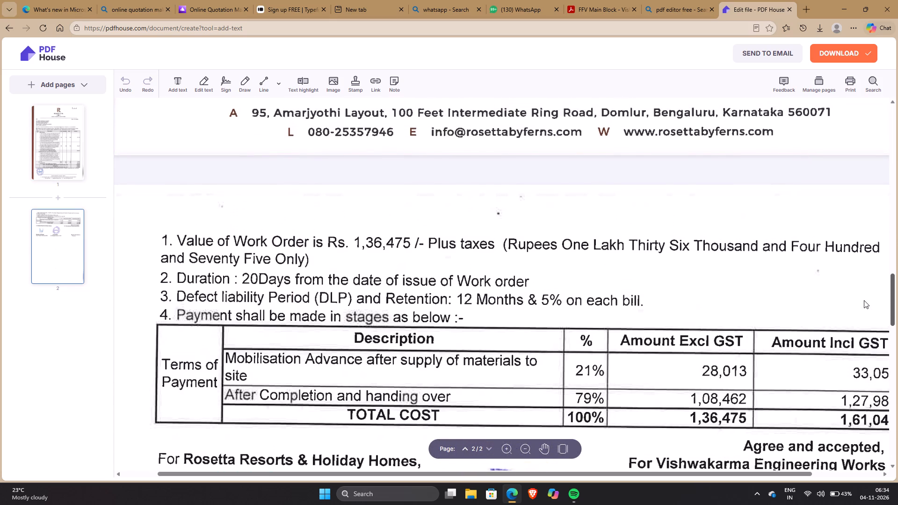
{"action": "left_click_drag", "start_coordinate": [864, 300], "coordinate": [817, 75]}
Add the text "vi" over the "ROSETTA RESORTS & HOLIDAY HOMES" line in the page 1 letterhead.
{"action": "triple_click", "coordinate": [529, 136]}
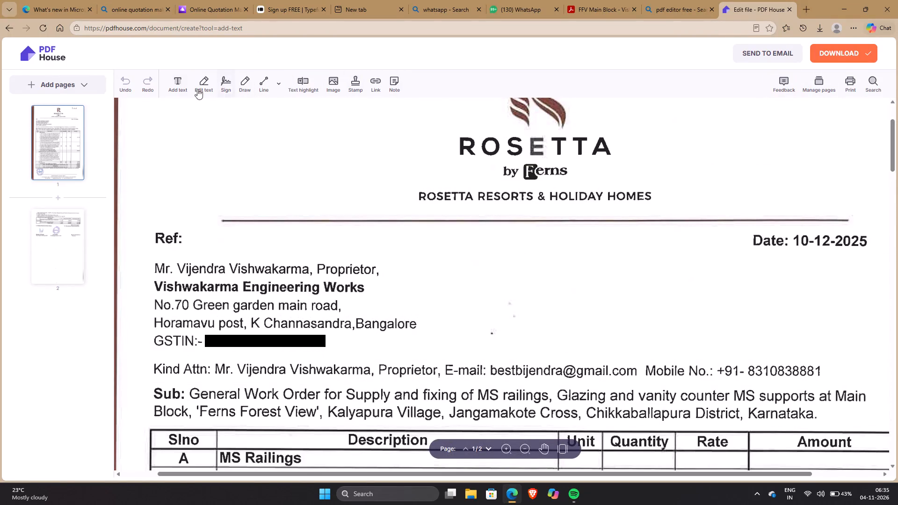
{"action": "left_click", "coordinate": [174, 89]}
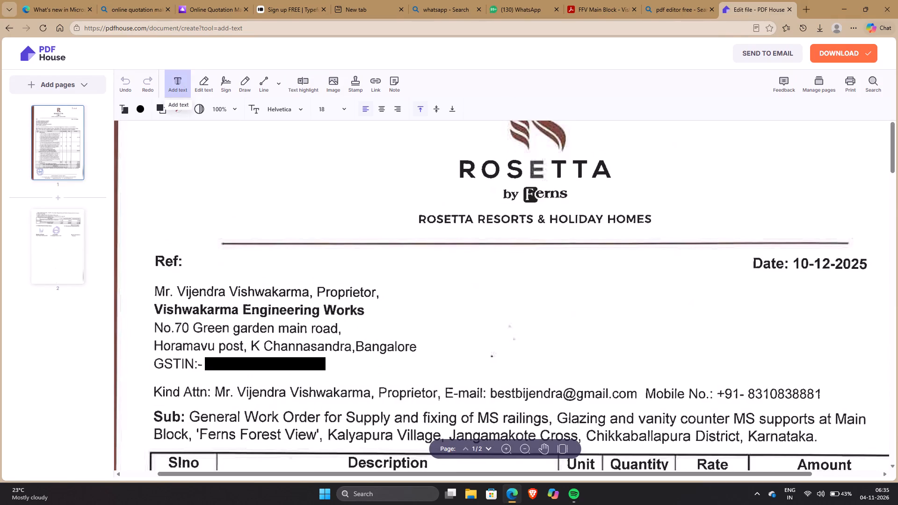
{"action": "double_click", "coordinate": [471, 216]}
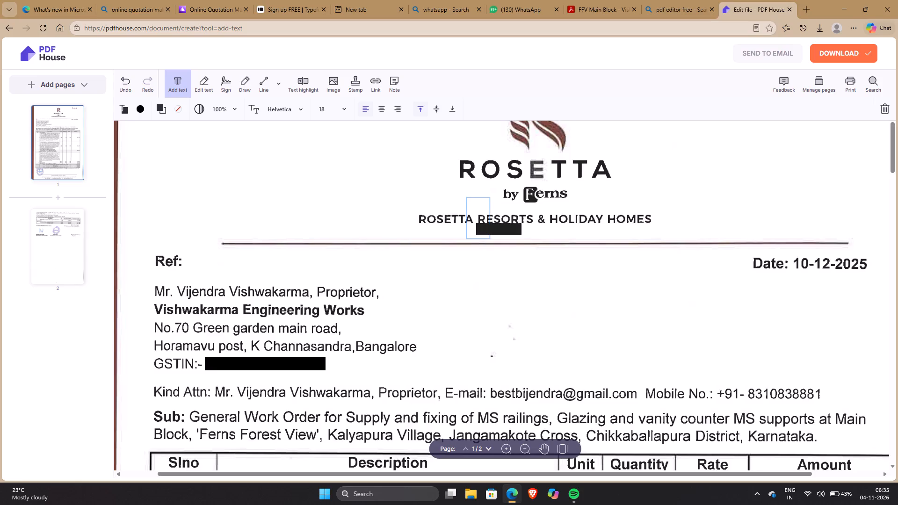
{"action": "type", "text": "vi"}
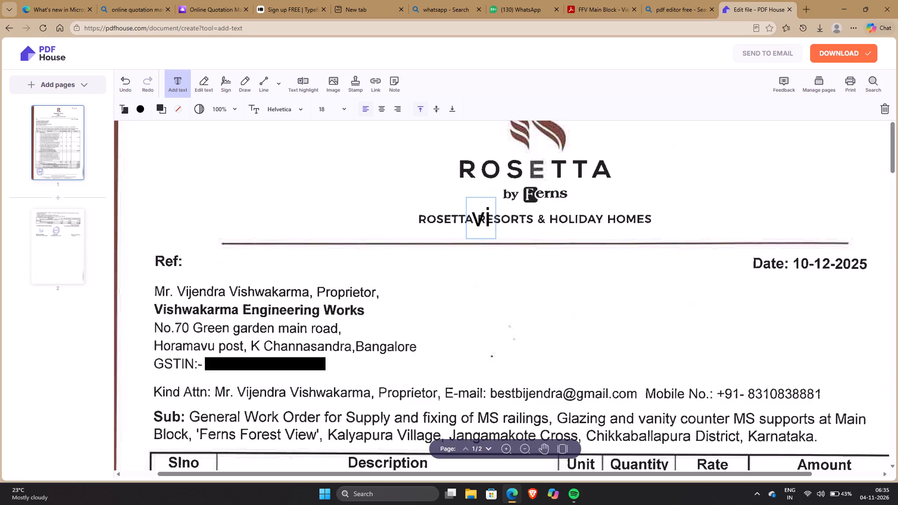
{"action": "left_click", "coordinate": [692, 214]}
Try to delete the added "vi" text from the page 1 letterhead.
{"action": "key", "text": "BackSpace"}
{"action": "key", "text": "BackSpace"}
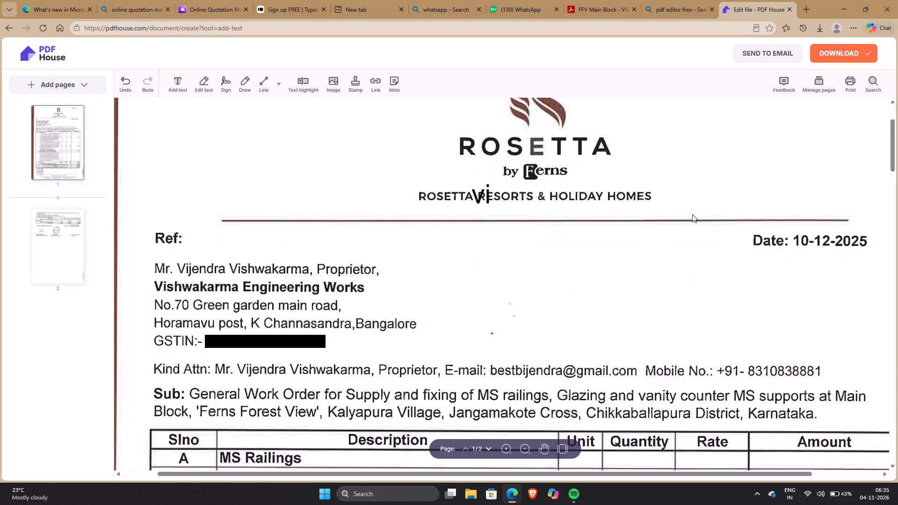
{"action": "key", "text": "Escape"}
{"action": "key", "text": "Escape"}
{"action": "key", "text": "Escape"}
Close the PDF House editor page with the work order, leaving the site without saving the changes.
{"action": "left_click", "coordinate": [789, 9]}
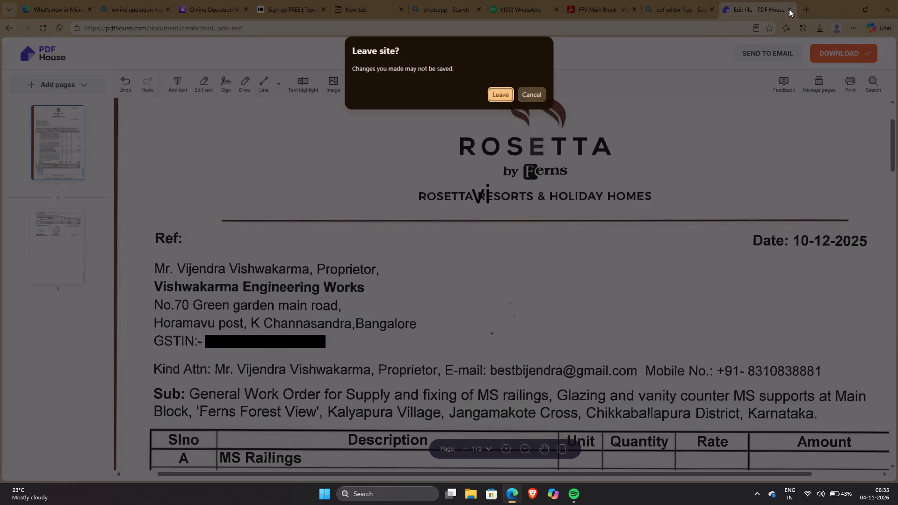
{"action": "left_click", "coordinate": [506, 101]}
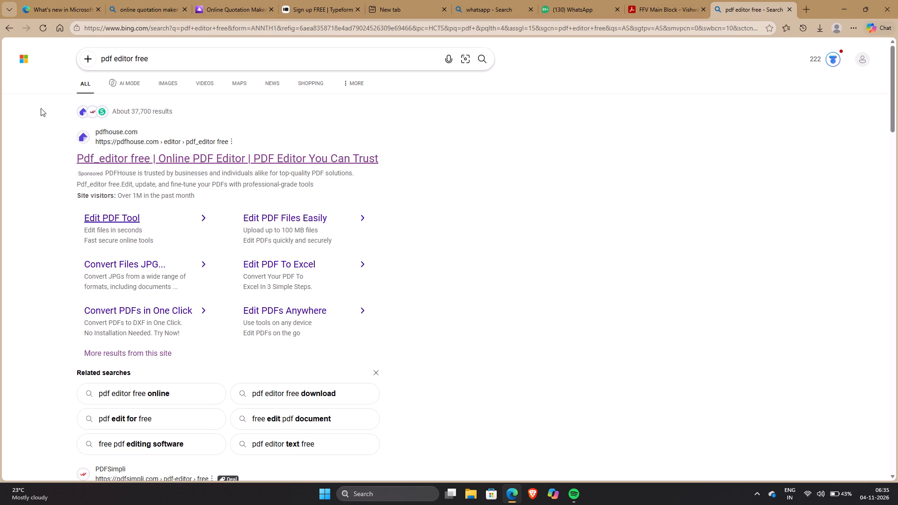
Open the Bing home page in a separate tab and start a new web search.
{"action": "left_click", "coordinate": [23, 63]}
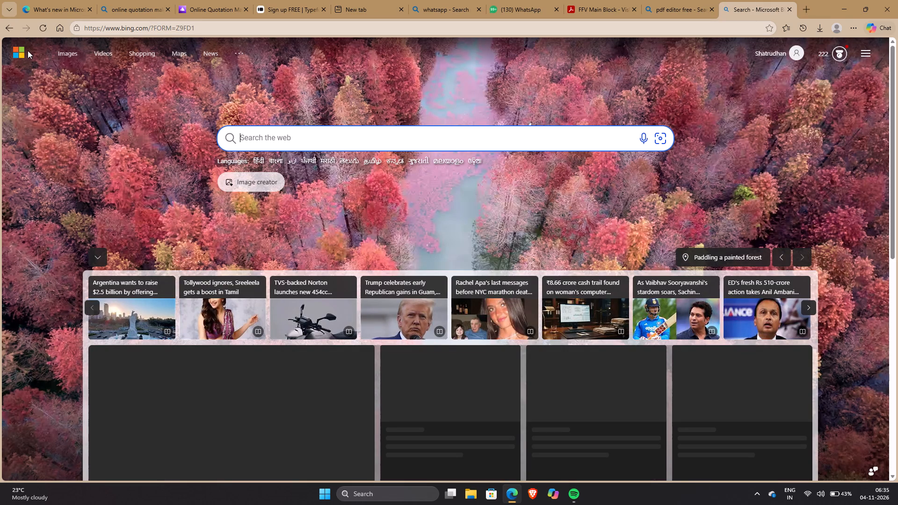
{"action": "left_click", "coordinate": [20, 49]}
{"action": "double_click", "coordinate": [20, 49]}
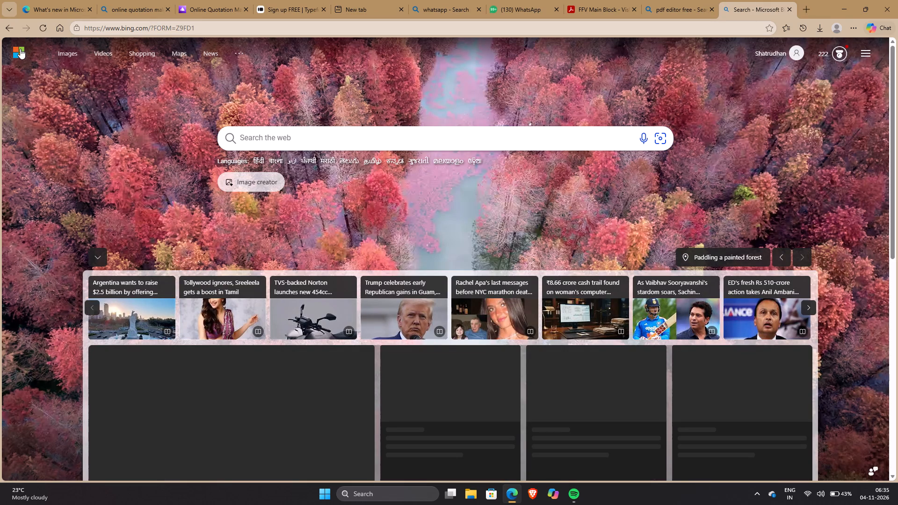
{"action": "left_click", "coordinate": [296, 132]}
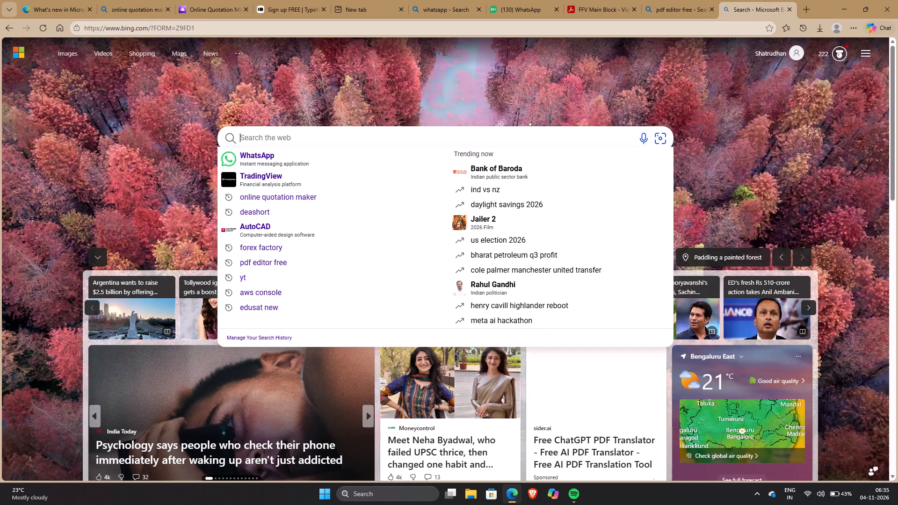
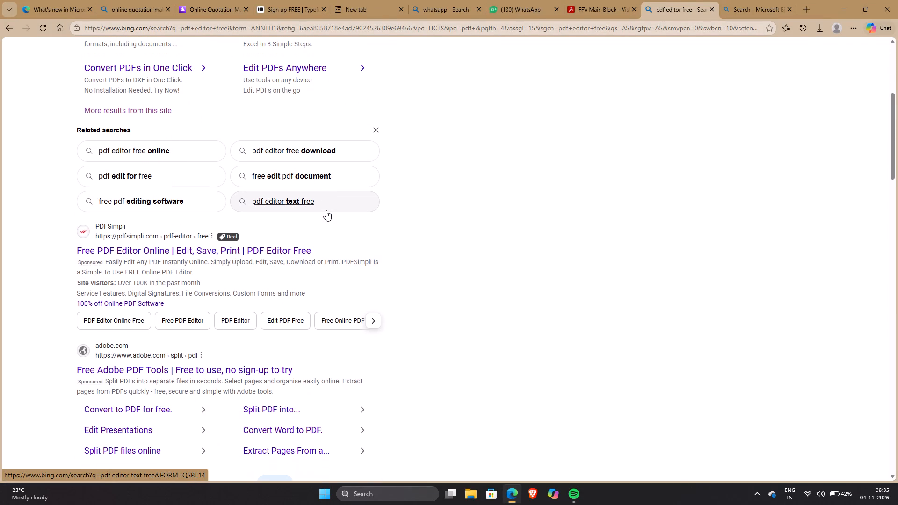
Open PDFSimpli's free online PDF editor from the search results and choose its PDF to Word conversion tool.
{"action": "left_click", "coordinate": [267, 250]}
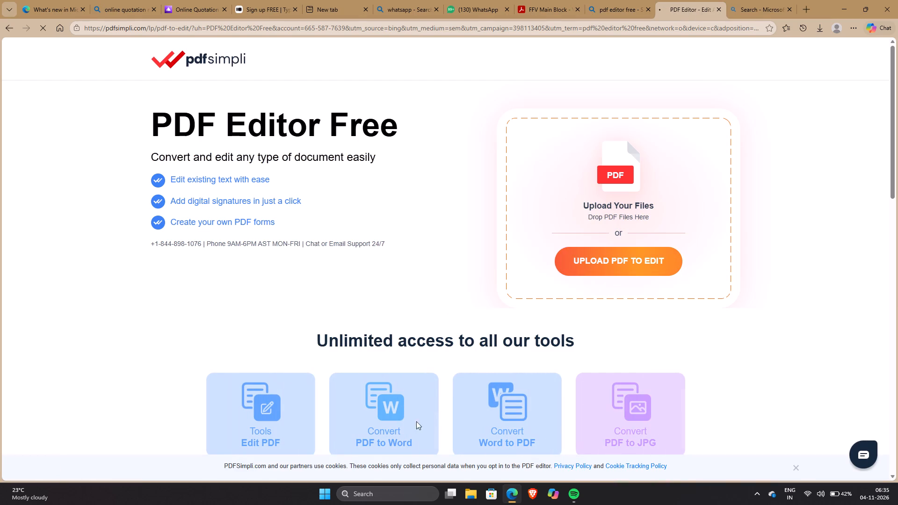
{"action": "left_click", "coordinate": [377, 417]}
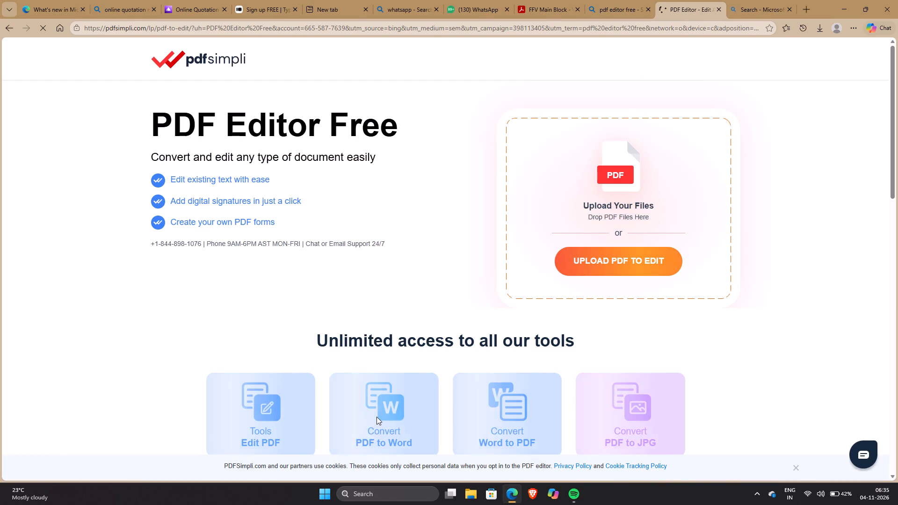
Search the web for "Convert" and open the FreeConvert file converter.
{"action": "triple_click", "coordinate": [377, 417]}
{"action": "left_click", "coordinate": [377, 417]}
{"action": "left_click", "coordinate": [409, 399]}
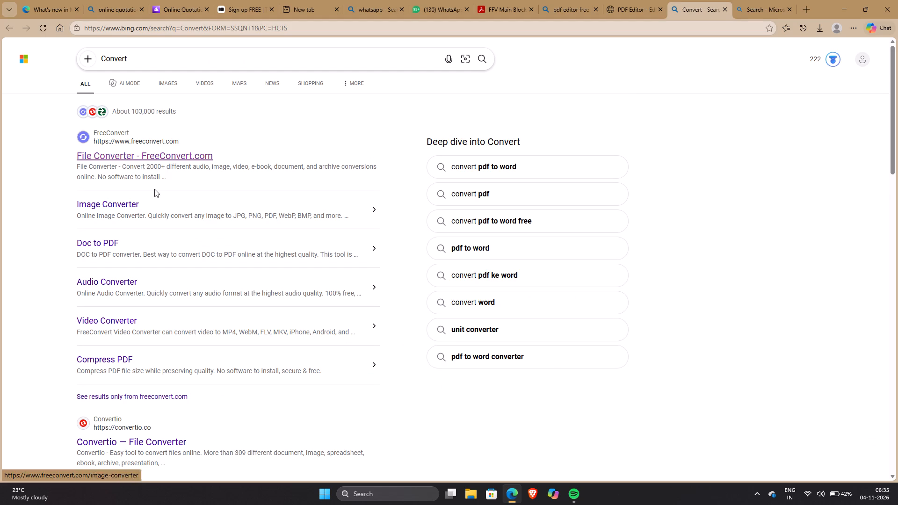
{"action": "left_click", "coordinate": [141, 158]}
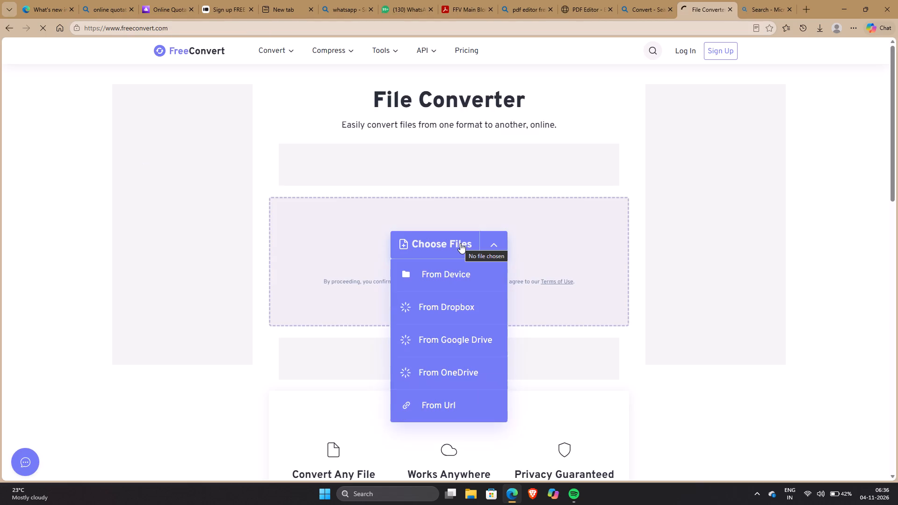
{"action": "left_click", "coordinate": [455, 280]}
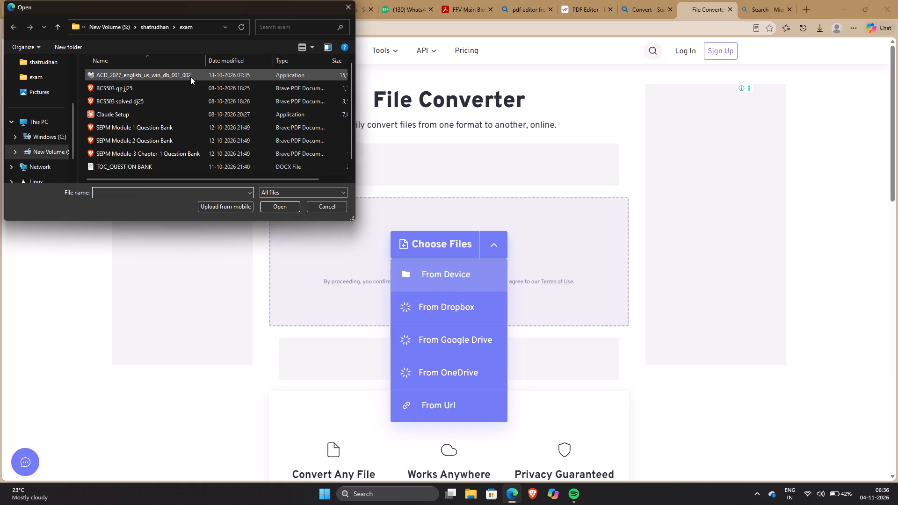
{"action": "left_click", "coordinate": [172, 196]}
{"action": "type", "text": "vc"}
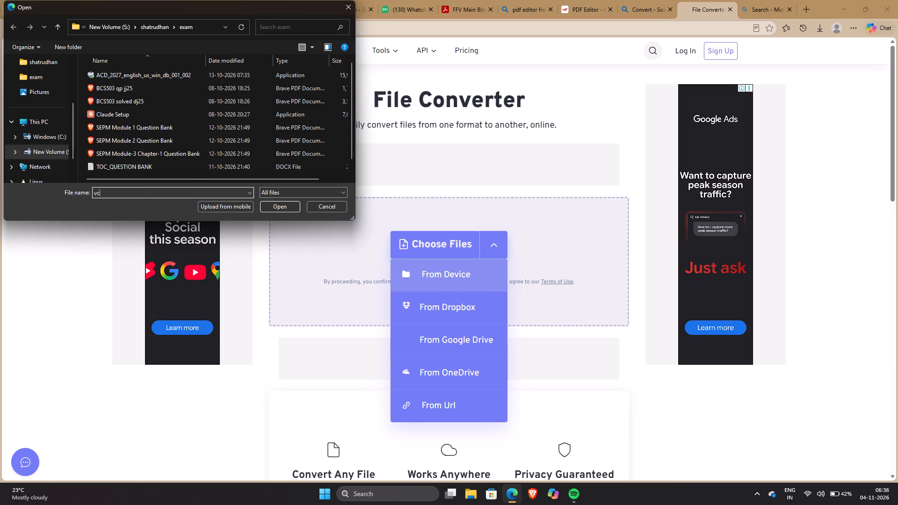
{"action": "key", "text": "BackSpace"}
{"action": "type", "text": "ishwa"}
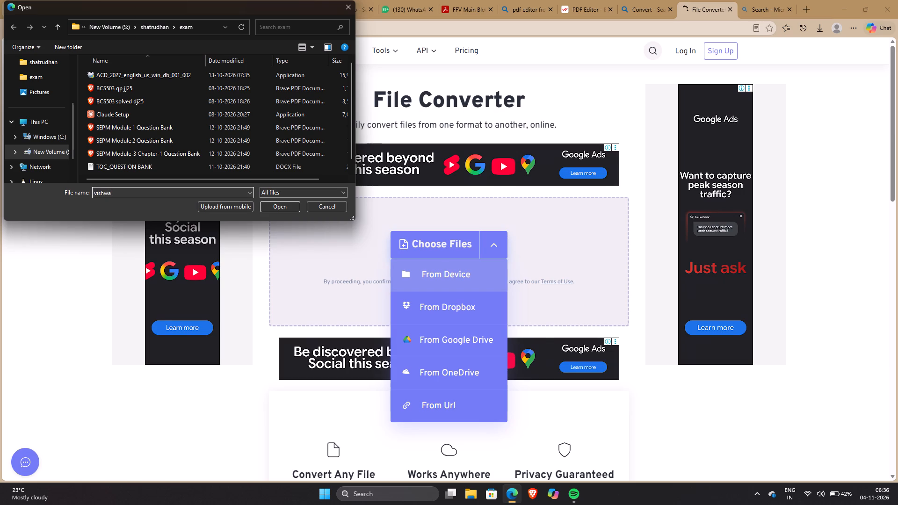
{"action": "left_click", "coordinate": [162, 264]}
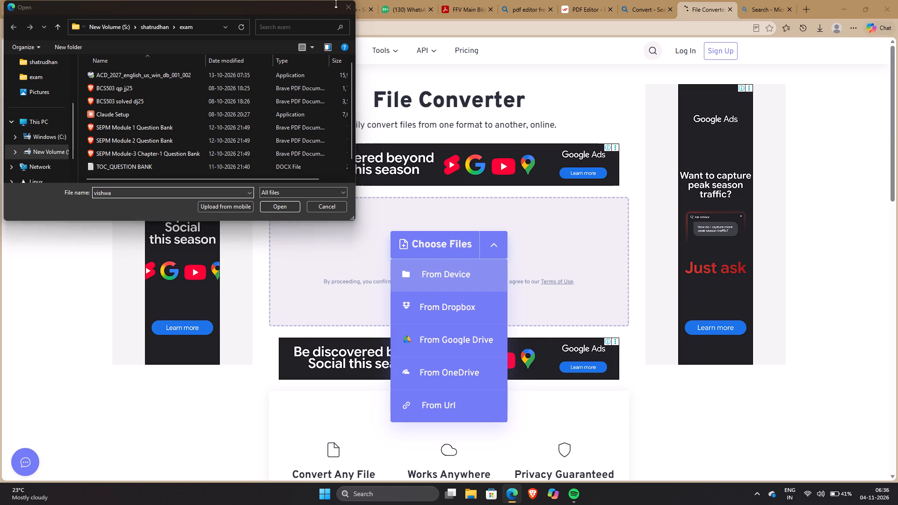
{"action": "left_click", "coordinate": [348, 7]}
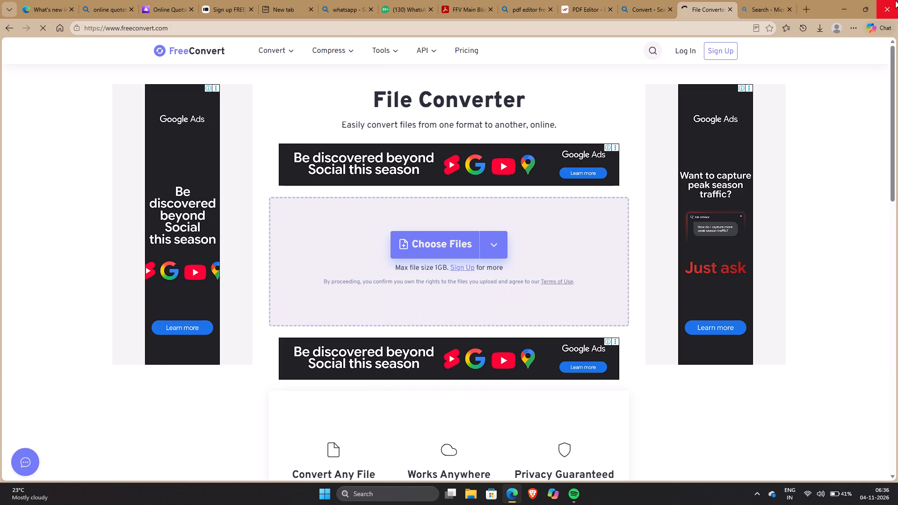
Add the downloaded FFV Main Block MS Railings and Supports work order PDF to the file converter.
{"action": "left_click", "coordinate": [851, 26]}
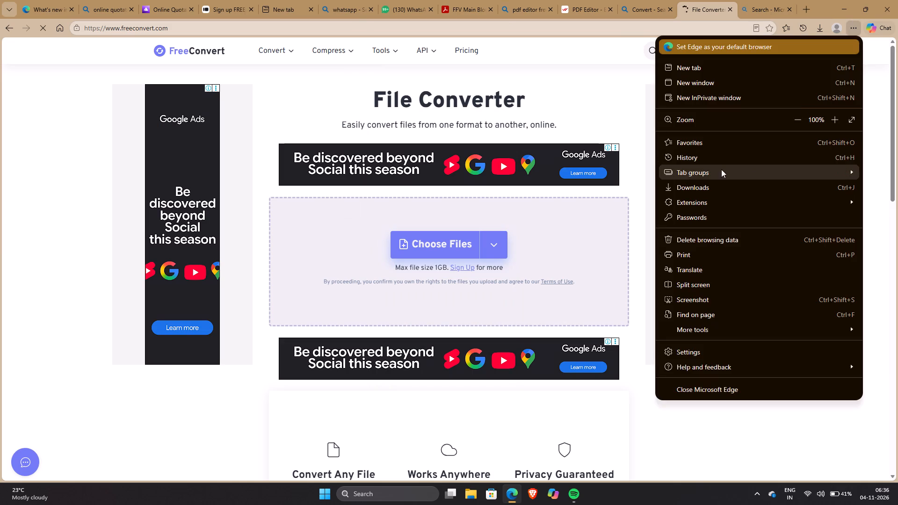
{"action": "left_click", "coordinate": [690, 188]}
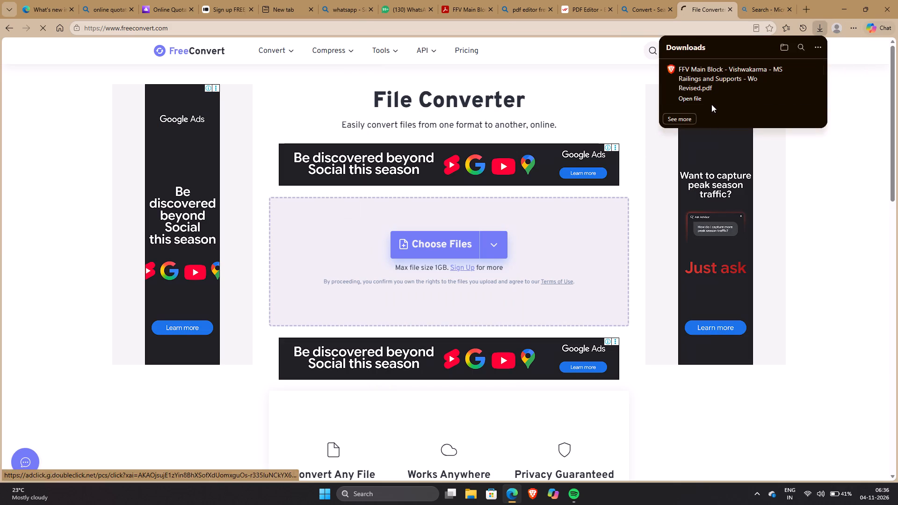
{"action": "left_click_drag", "start_coordinate": [701, 75], "coordinate": [515, 180]}
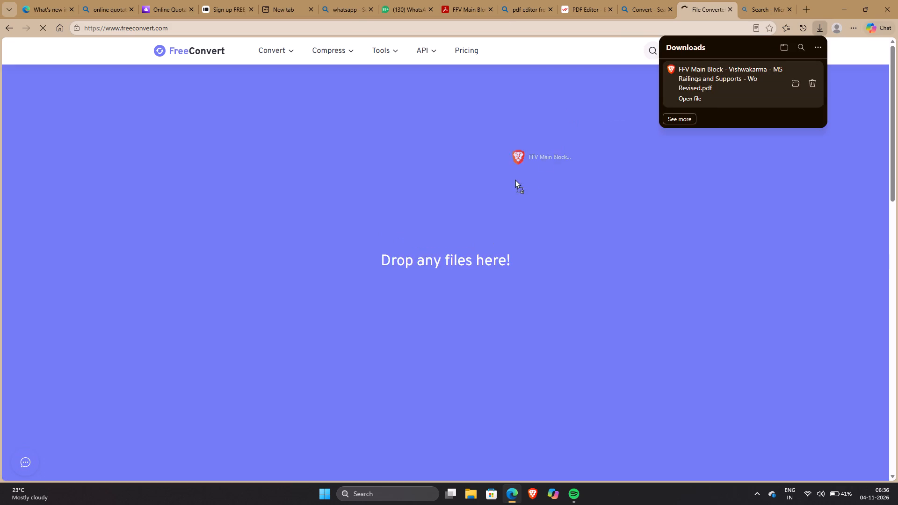
{"action": "left_click_drag", "start_coordinate": [515, 180], "coordinate": [483, 218]}
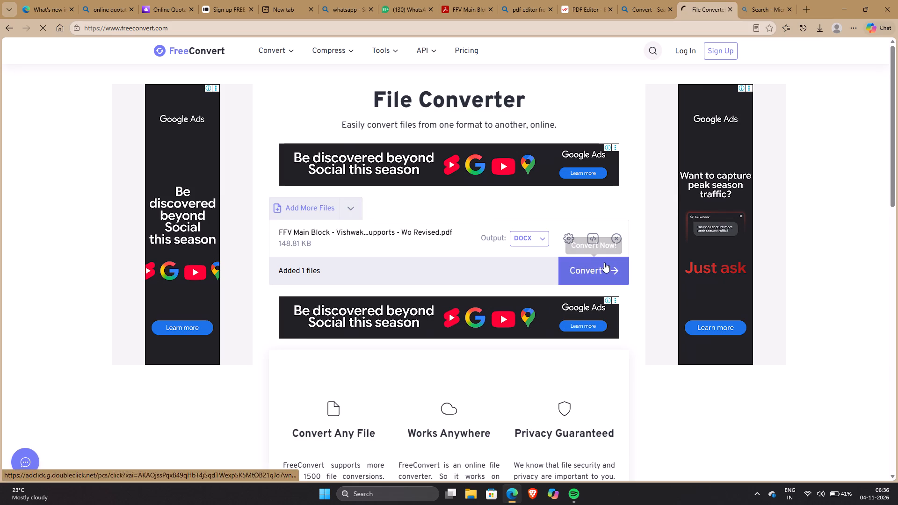
Convert the work order PDF to DOCX and download the converted file.
{"action": "left_click", "coordinate": [602, 264]}
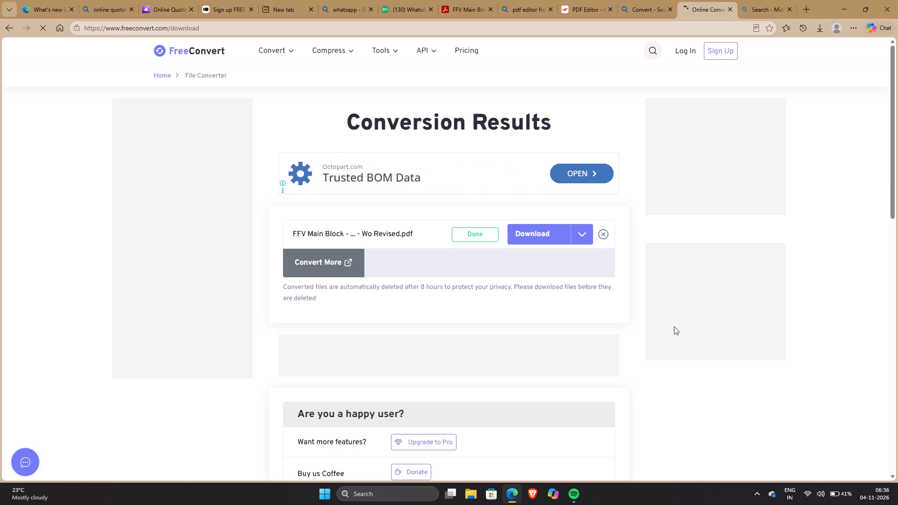
{"action": "left_click", "coordinate": [476, 237]}
{"action": "left_click", "coordinate": [543, 236]}
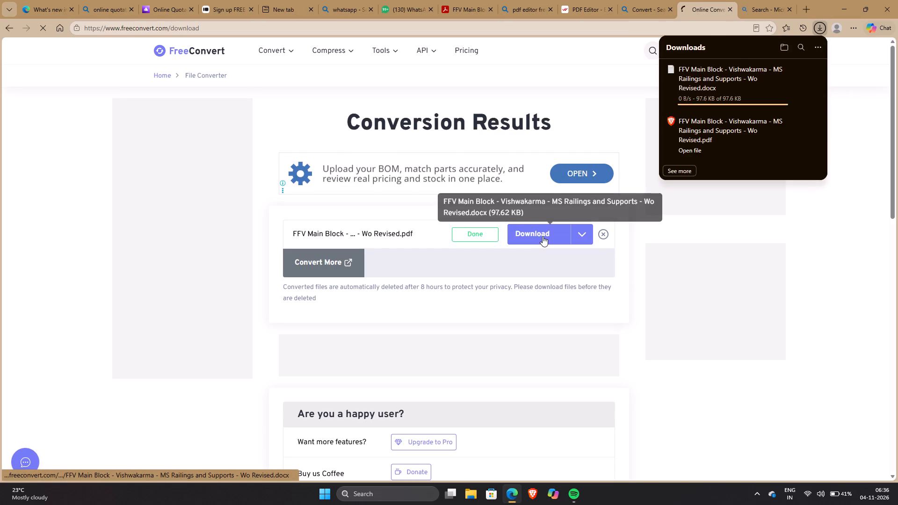
Open the downloaded DOCX work order and examine its content down to the end.
{"action": "double_click", "coordinate": [700, 71]}
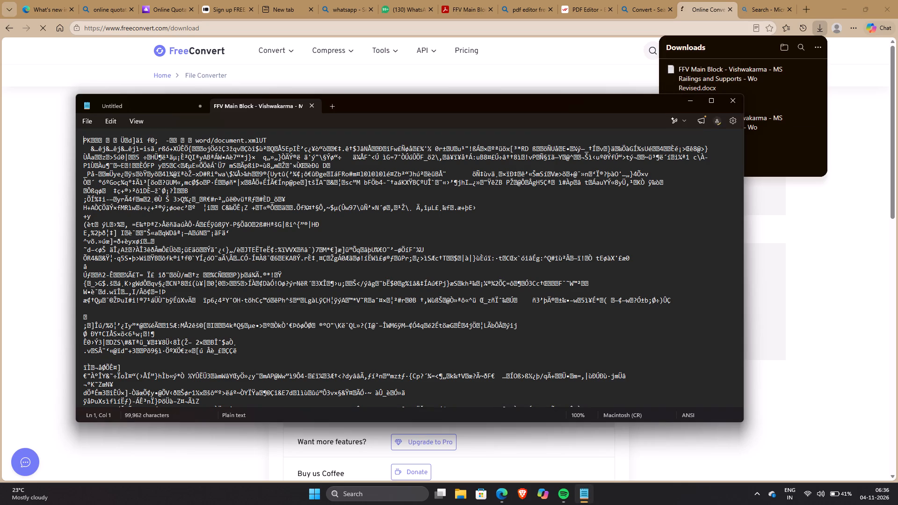
{"action": "left_click", "coordinate": [731, 98]}
{"action": "left_click", "coordinate": [691, 99]}
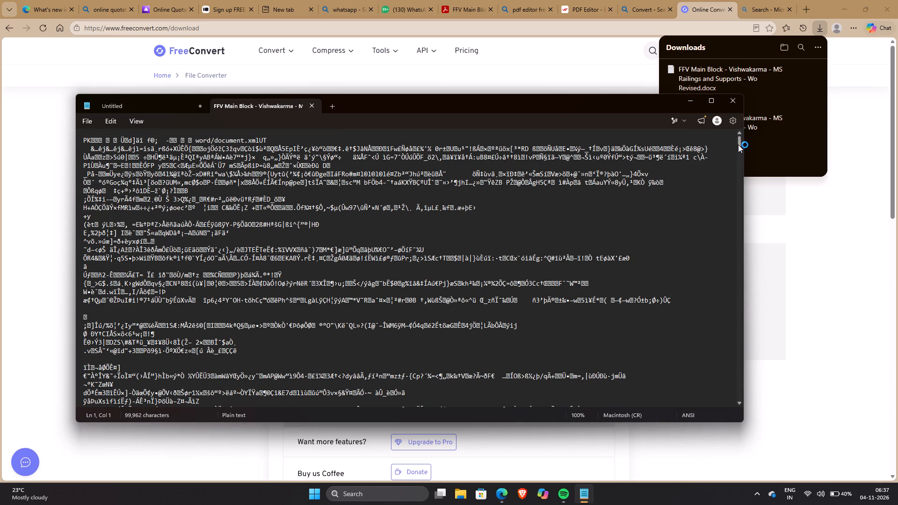
{"action": "left_click_drag", "start_coordinate": [739, 145], "coordinate": [798, 384]}
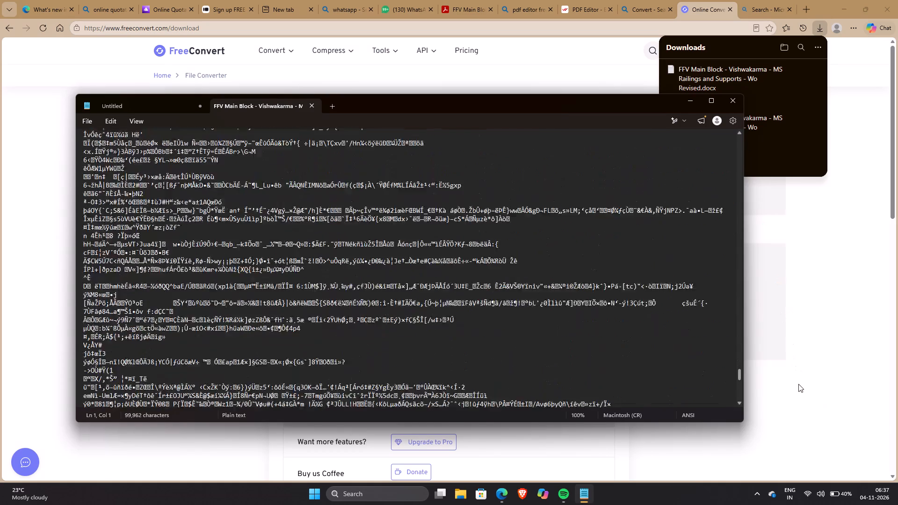
{"action": "left_click_drag", "start_coordinate": [798, 384], "coordinate": [824, 407]}
{"action": "left_click", "coordinate": [842, 346]}
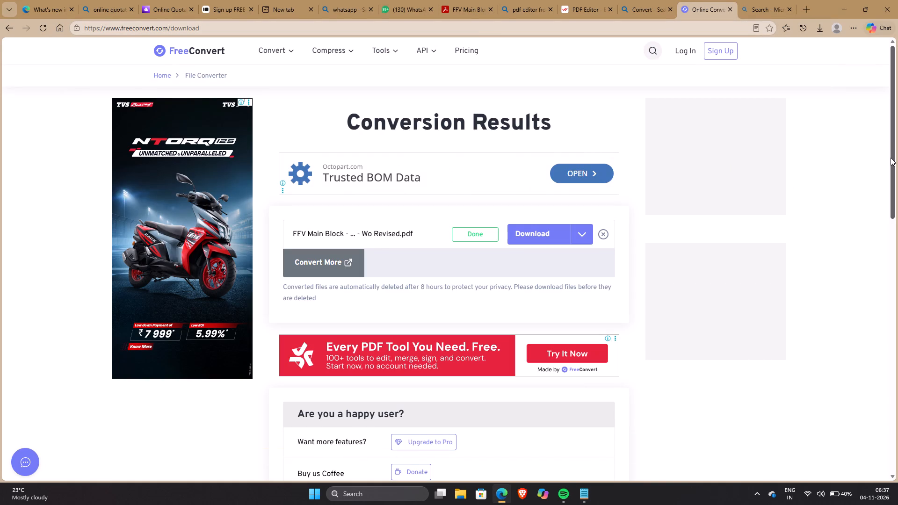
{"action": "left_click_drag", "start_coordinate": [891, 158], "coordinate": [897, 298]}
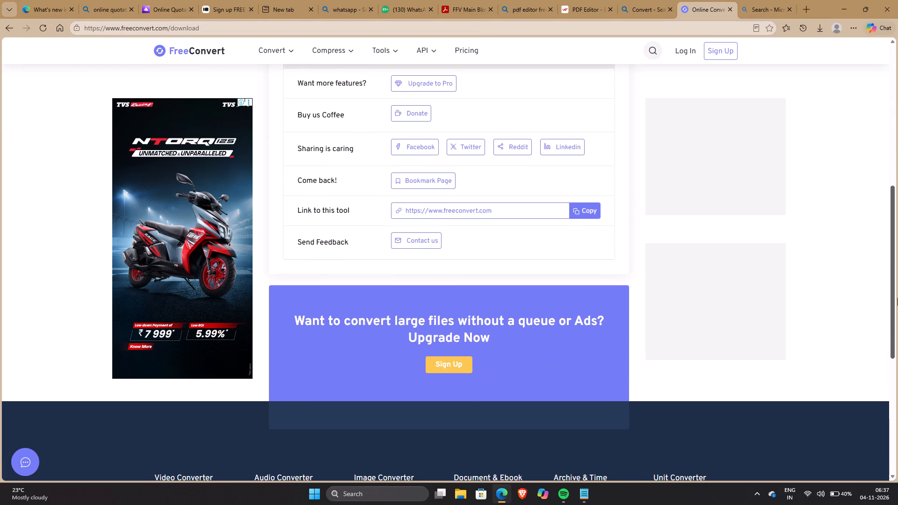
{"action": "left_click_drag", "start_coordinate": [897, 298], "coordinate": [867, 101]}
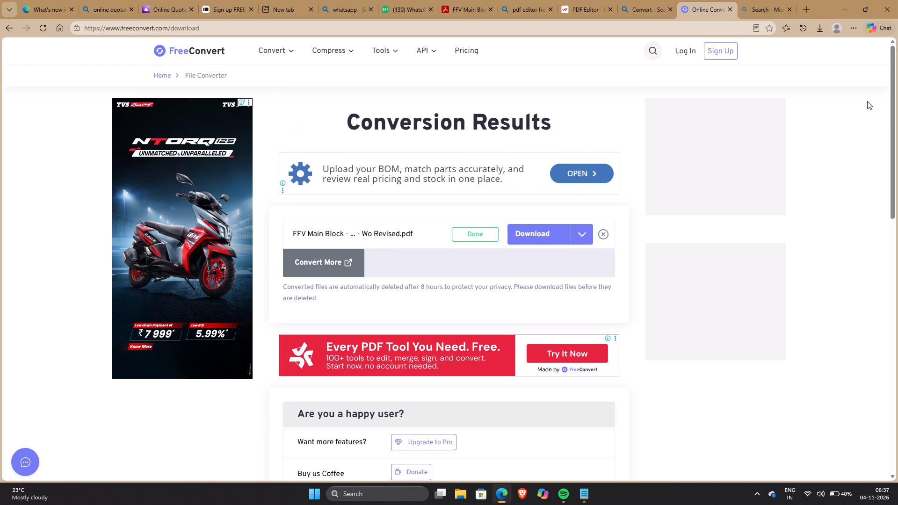
Return to the "pdf editor free" search results and open the Sejda online PDF editor.
{"action": "left_click", "coordinate": [519, 10]}
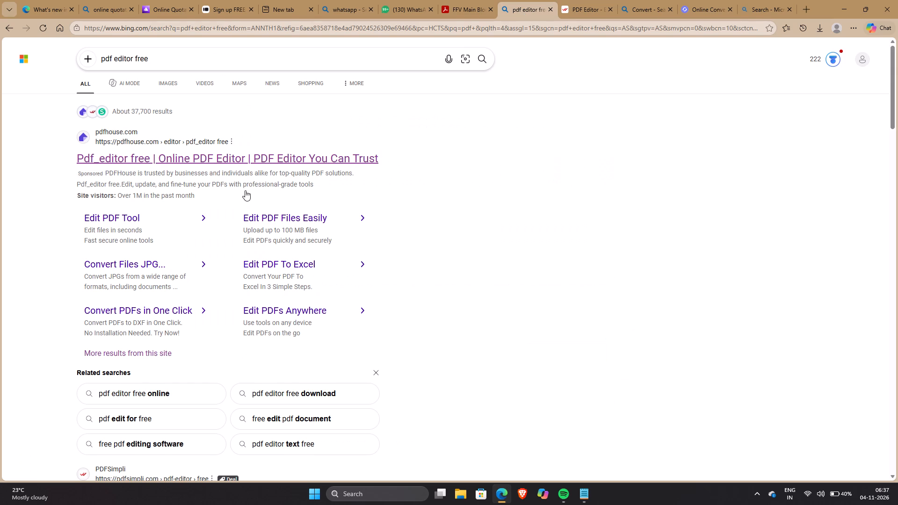
{"action": "key", "text": "Down"}
{"action": "key", "text": "Down"}
{"action": "key", "text": "Down"}
{"action": "key", "text": "Down"}
{"action": "key", "text": "Down"}
{"action": "key", "text": "Down"}
{"action": "key", "text": "Down"}
{"action": "key", "text": "Down"}
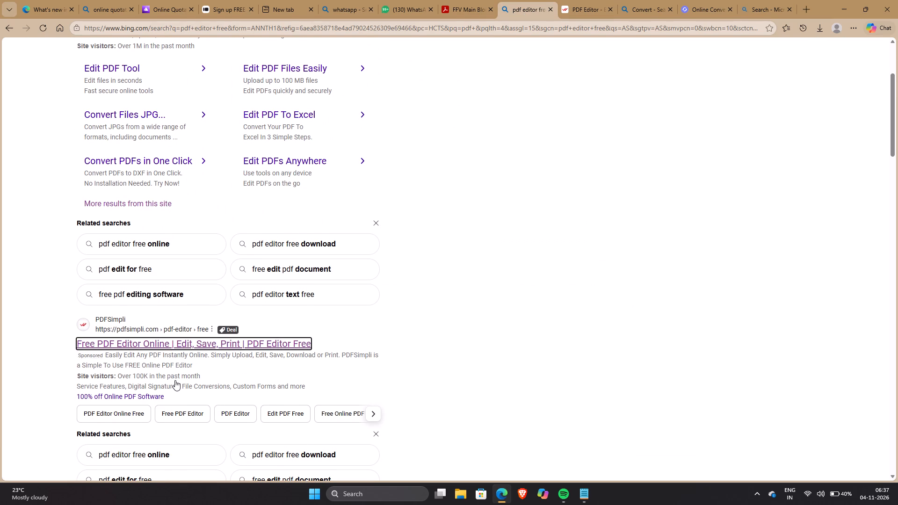
{"action": "key", "text": "Down"}
{"action": "key", "text": "Down"}
{"action": "key", "text": "Down"}
{"action": "key", "text": "Down"}
{"action": "key", "text": "Down"}
{"action": "key", "text": "Down"}
{"action": "key", "text": "Down"}
{"action": "key", "text": "Down"}
{"action": "key", "text": "Down"}
{"action": "key", "text": "Down"}
{"action": "key", "text": "Down"}
{"action": "key", "text": "Down"}
{"action": "key", "text": "Down"}
{"action": "key", "text": "Down"}
{"action": "key", "text": "Down"}
{"action": "key", "text": "Down"}
{"action": "key", "text": "Down"}
{"action": "key", "text": "Down"}
{"action": "key", "text": "Down"}
{"action": "key", "text": "Down"}
{"action": "key", "text": "Down"}
{"action": "key", "text": "Down"}
{"action": "key", "text": "Down"}
{"action": "key", "text": "Down"}
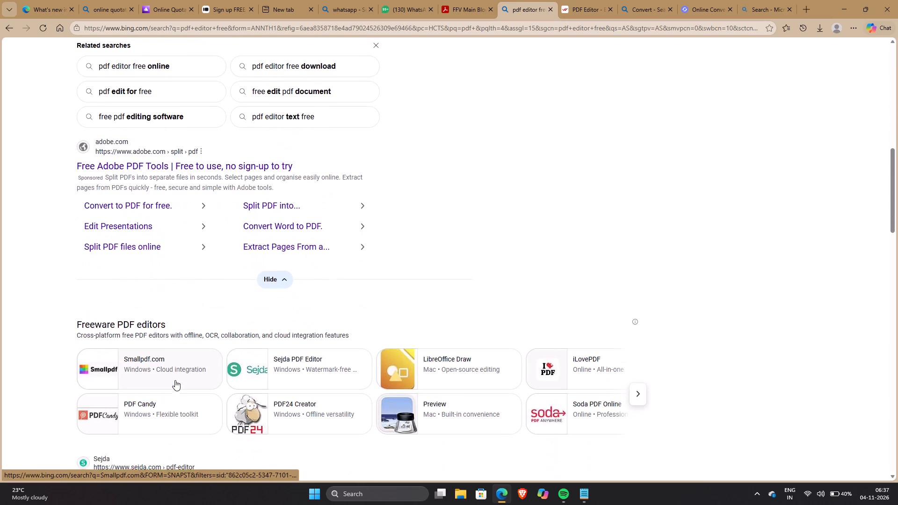
{"action": "key", "text": "Down"}
{"action": "key", "text": "Down"}
{"action": "key", "text": "Down"}
{"action": "key", "text": "Down"}
{"action": "key", "text": "Down"}
{"action": "key", "text": "Down"}
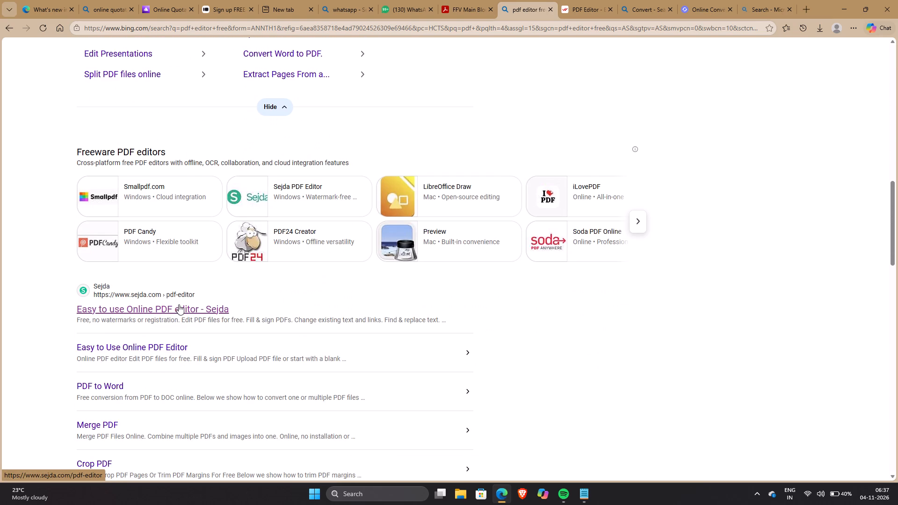
{"action": "left_click", "coordinate": [179, 304]}
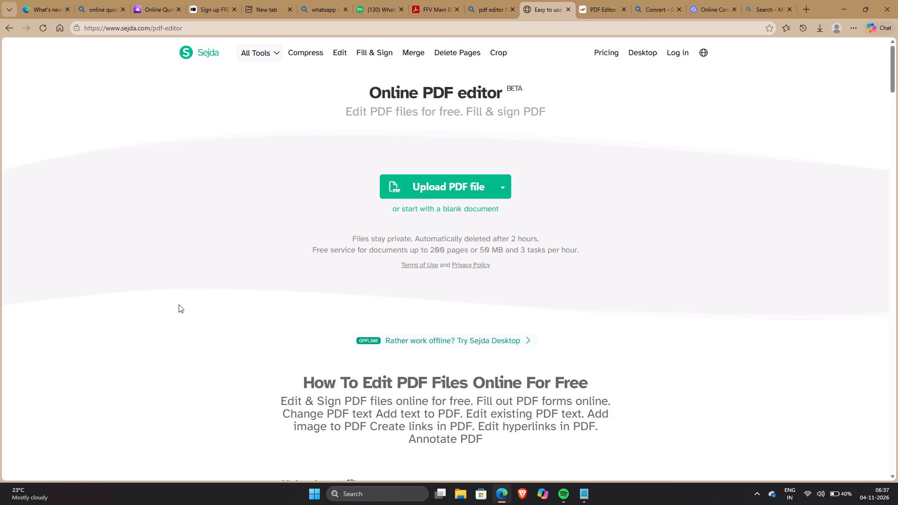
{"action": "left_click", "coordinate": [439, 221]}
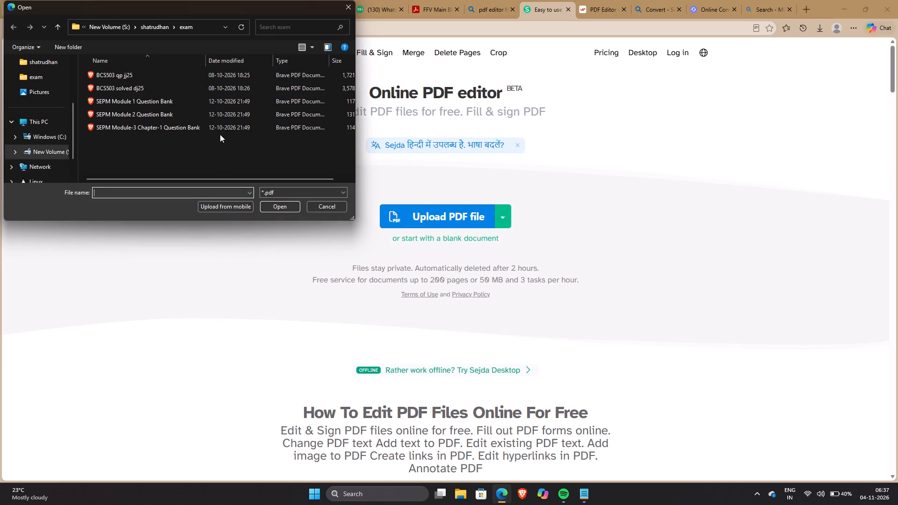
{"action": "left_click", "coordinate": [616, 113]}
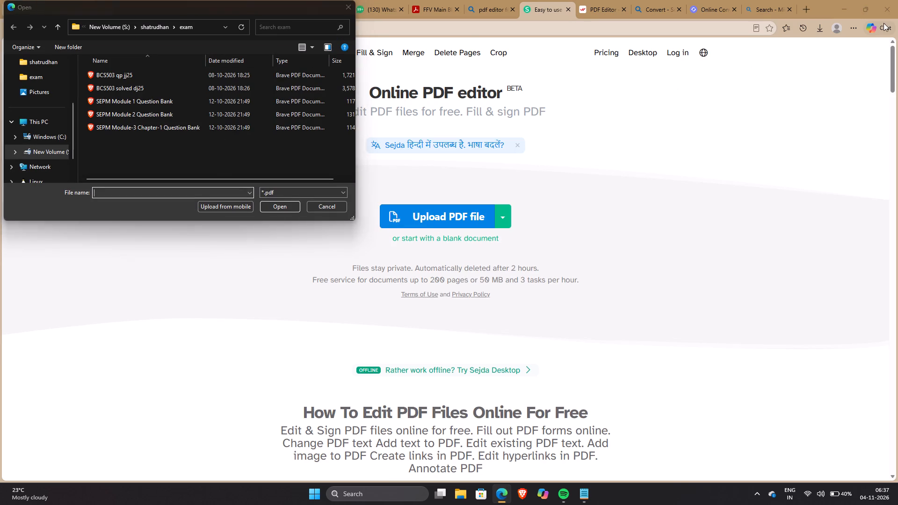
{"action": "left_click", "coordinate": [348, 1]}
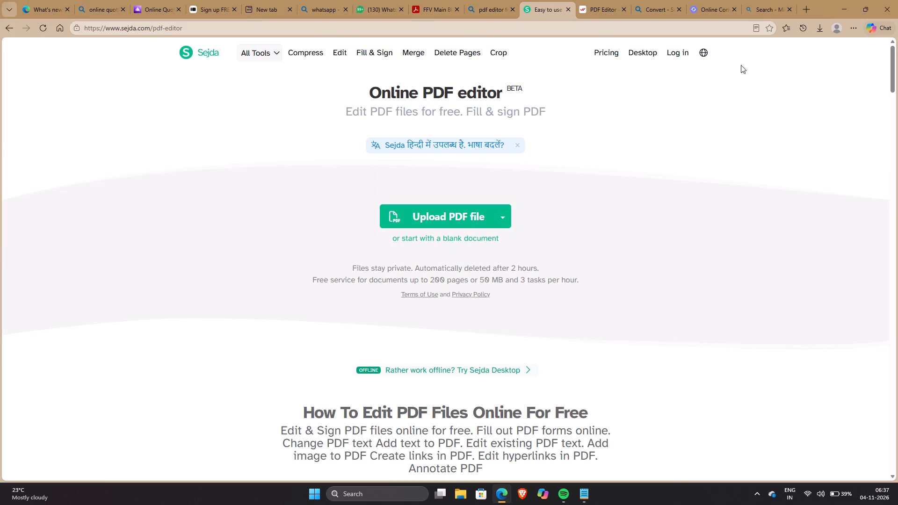
Load the downloaded FFV Main Block MS Railings and Supports work order PDF into the Sejda editor.
{"action": "left_click", "coordinate": [820, 31]}
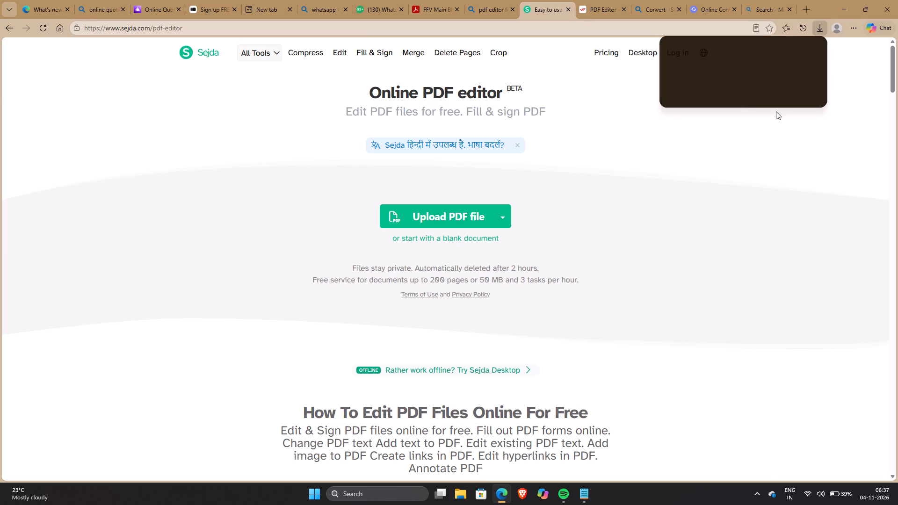
{"action": "left_click", "coordinate": [818, 30]}
{"action": "left_click", "coordinate": [818, 30]}
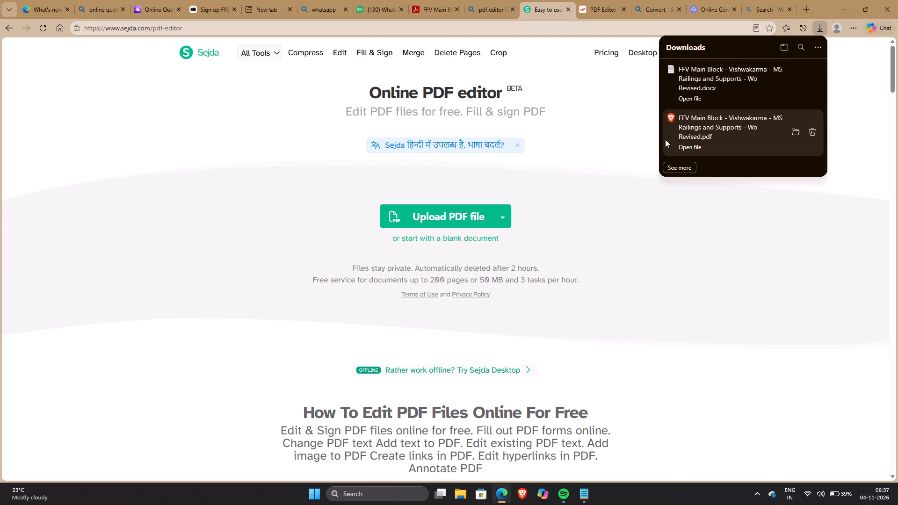
{"action": "left_click_drag", "start_coordinate": [707, 117], "coordinate": [430, 170]}
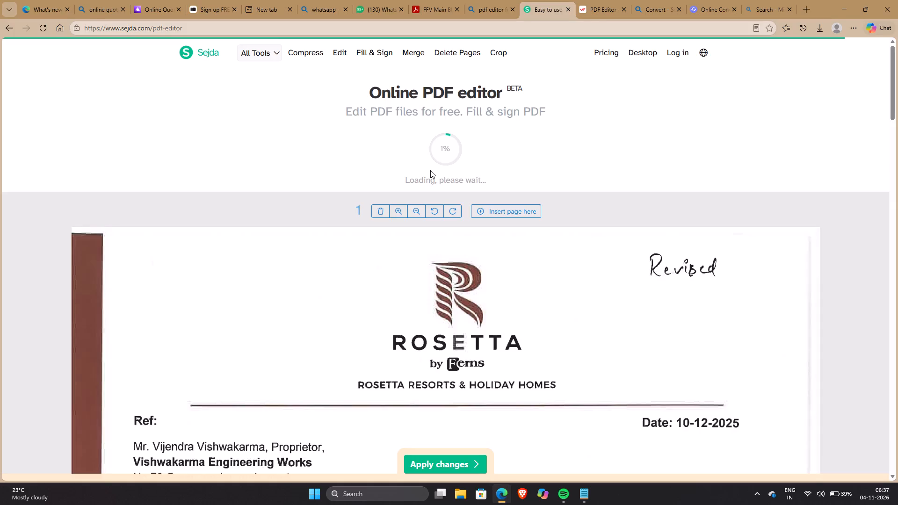
Try to edit the Rosetta logo on page 1, placing two placeholder text boxes over it.
{"action": "key", "text": "Down"}
{"action": "left_click", "coordinate": [456, 252]}
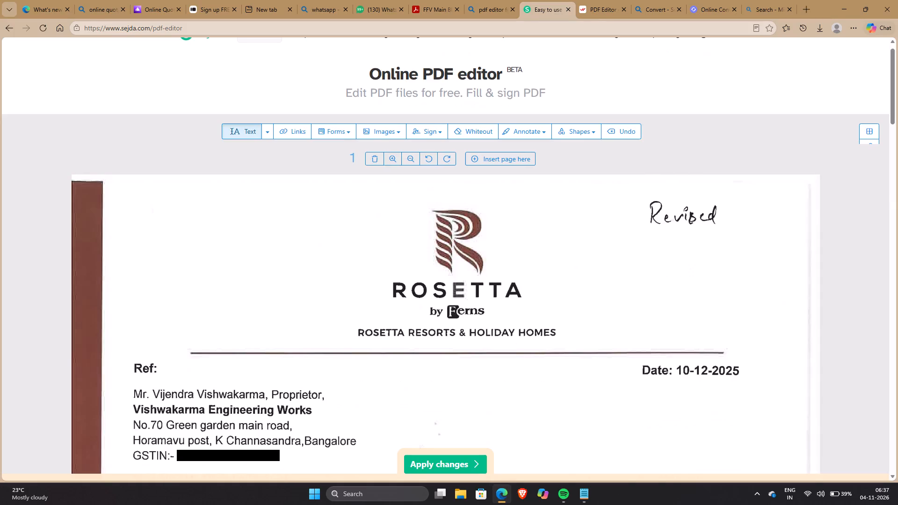
{"action": "left_click", "coordinate": [456, 252]}
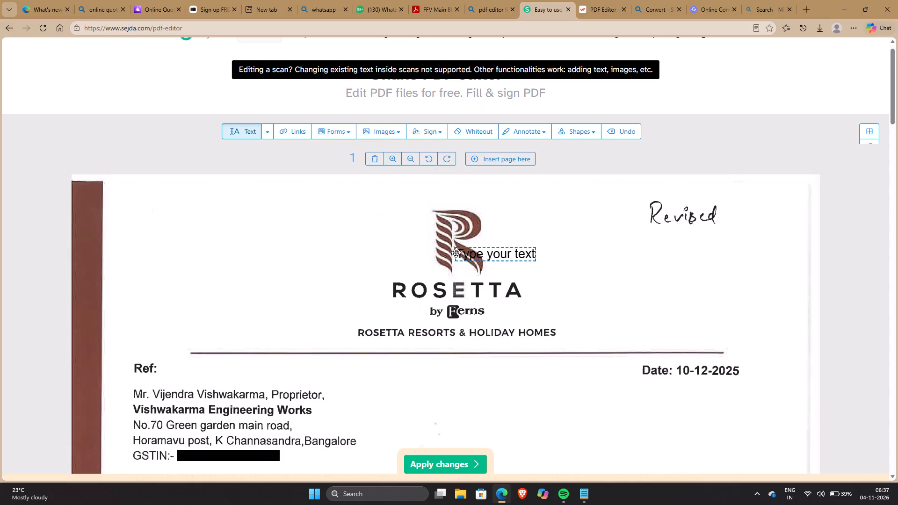
{"action": "left_click", "coordinate": [465, 220]}
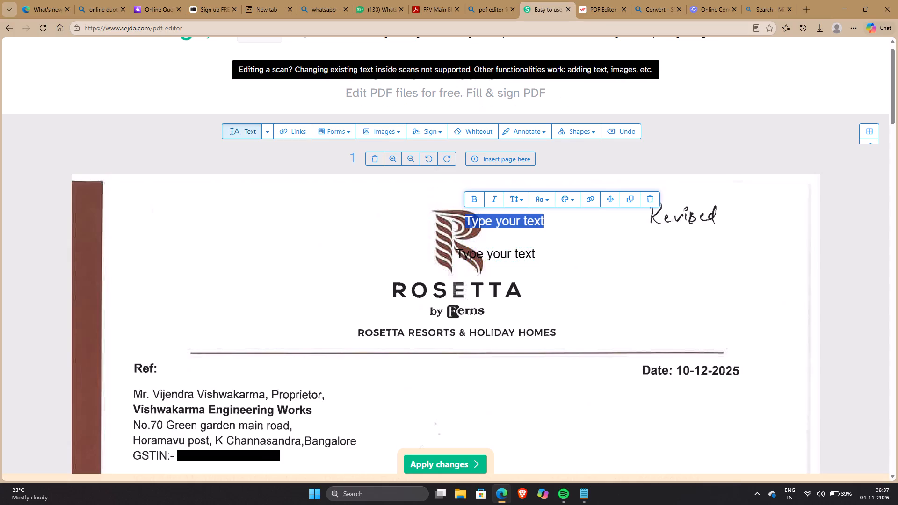
{"action": "left_click", "coordinate": [465, 220]}
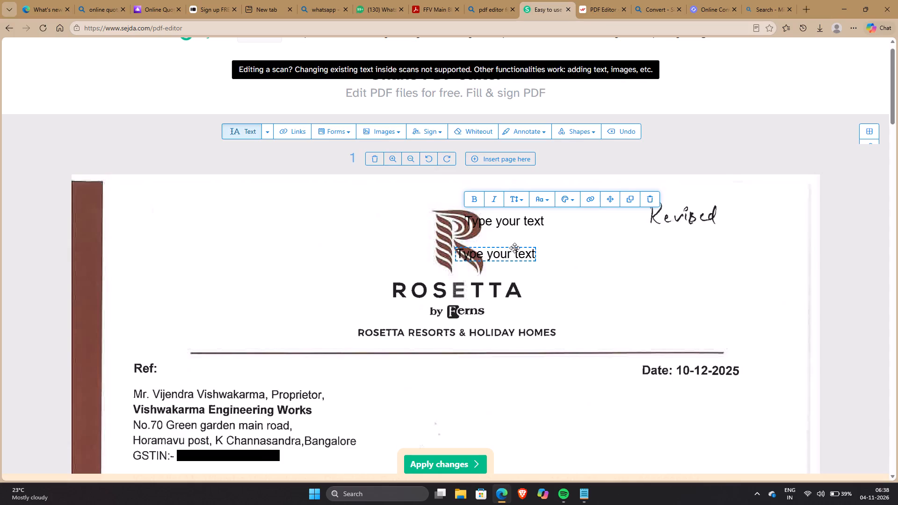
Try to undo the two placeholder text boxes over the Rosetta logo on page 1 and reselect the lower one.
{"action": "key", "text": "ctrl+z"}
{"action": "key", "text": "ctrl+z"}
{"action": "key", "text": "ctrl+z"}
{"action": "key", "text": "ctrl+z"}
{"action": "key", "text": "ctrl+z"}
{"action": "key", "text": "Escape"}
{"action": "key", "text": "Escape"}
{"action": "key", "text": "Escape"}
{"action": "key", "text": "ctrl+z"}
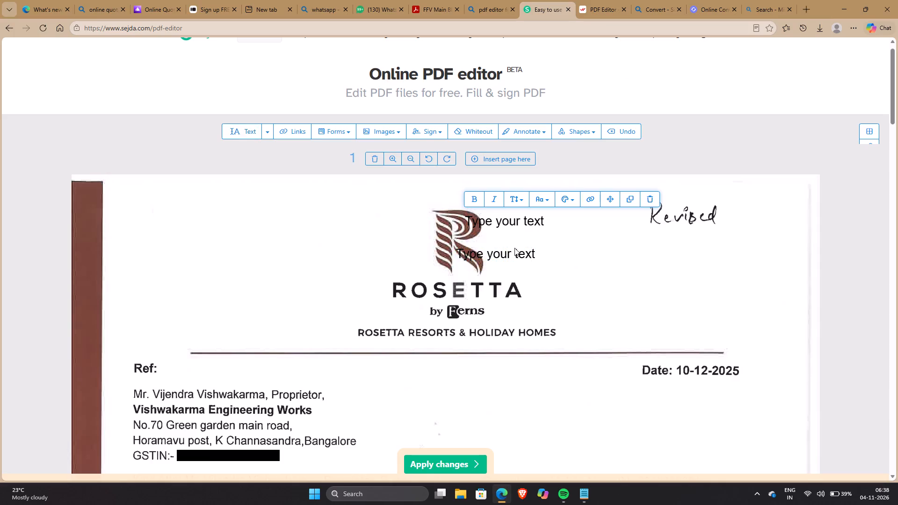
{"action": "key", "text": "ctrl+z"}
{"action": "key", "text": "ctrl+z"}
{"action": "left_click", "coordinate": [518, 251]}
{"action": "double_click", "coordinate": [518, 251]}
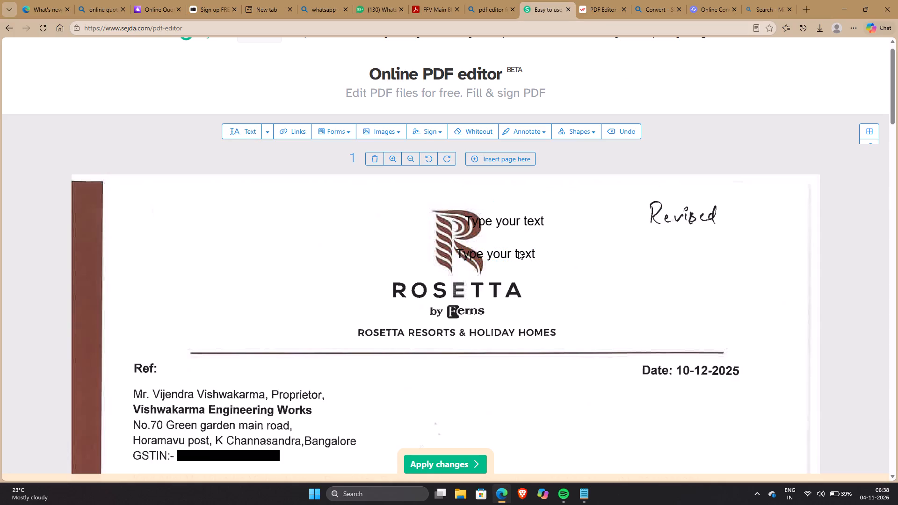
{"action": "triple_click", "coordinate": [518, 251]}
Close the leftover PDF editor, converter and search pages plus the Sejda editor, discarding its changes, to return to the "pdf editor free" results.
{"action": "left_click", "coordinate": [623, 7]}
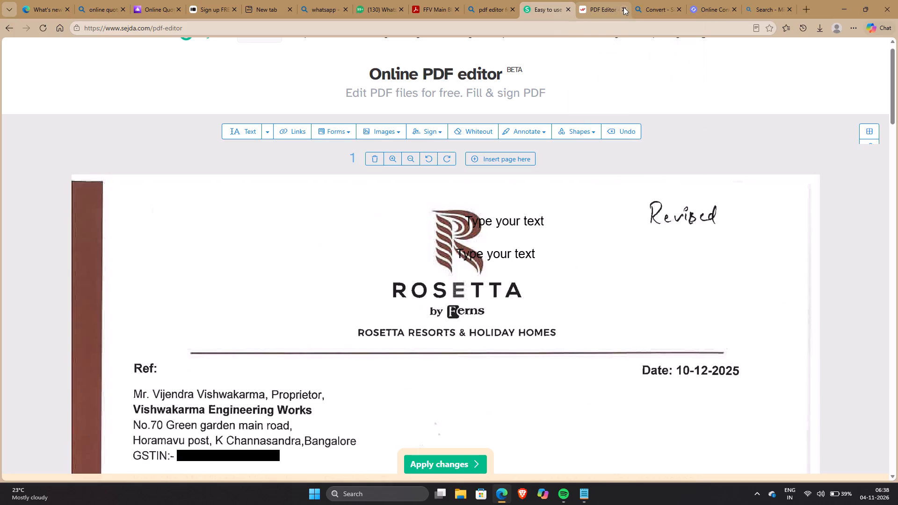
{"action": "left_click", "coordinate": [623, 7]}
{"action": "left_click", "coordinate": [623, 7]}
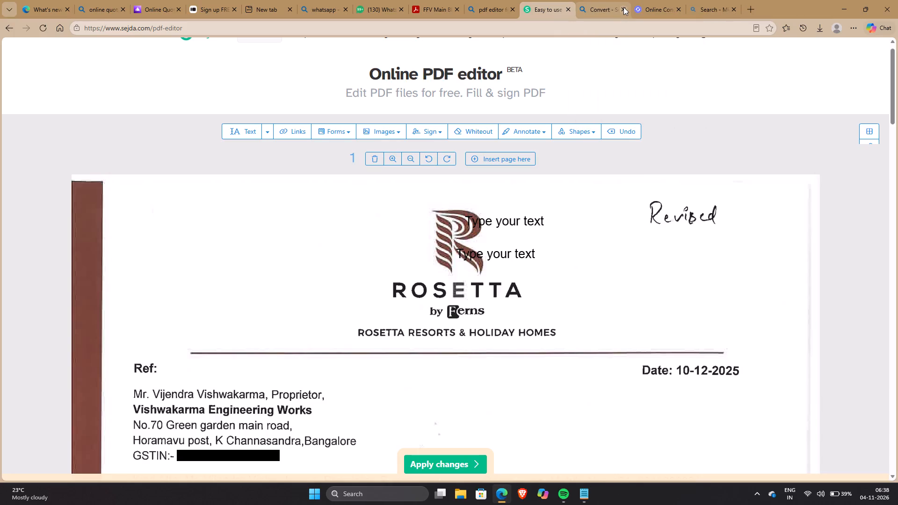
{"action": "left_click", "coordinate": [623, 7]}
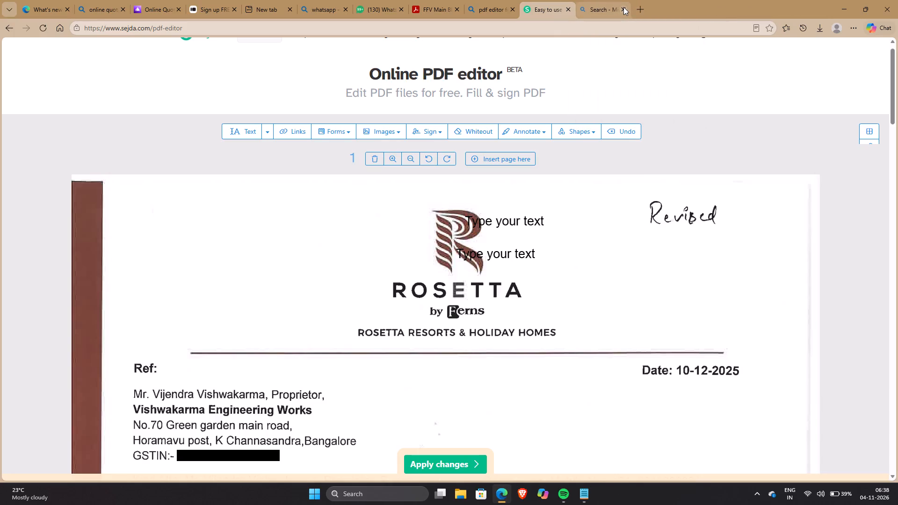
{"action": "double_click", "coordinate": [623, 7]}
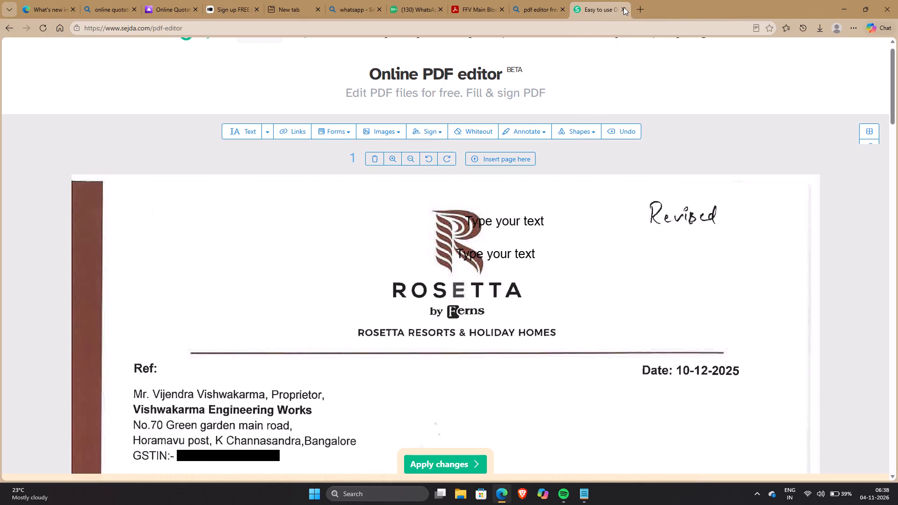
{"action": "left_click", "coordinate": [623, 7]}
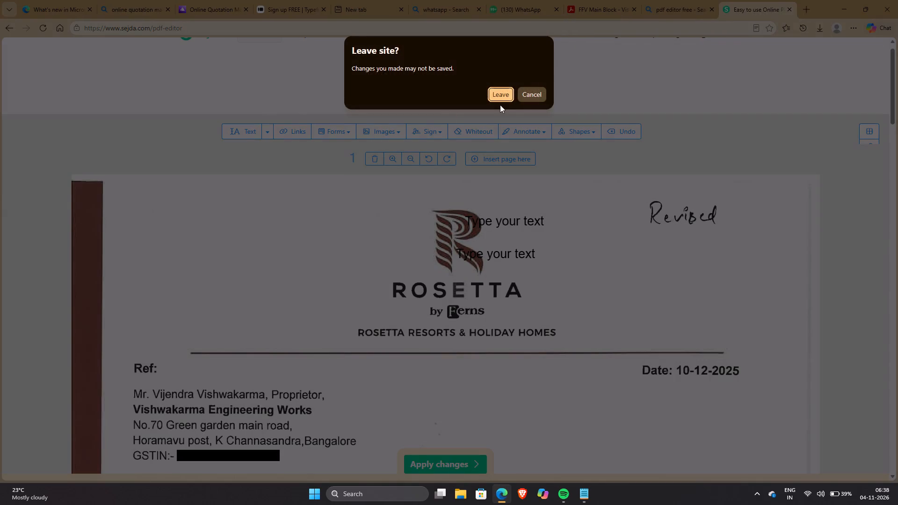
{"action": "left_click", "coordinate": [501, 95]}
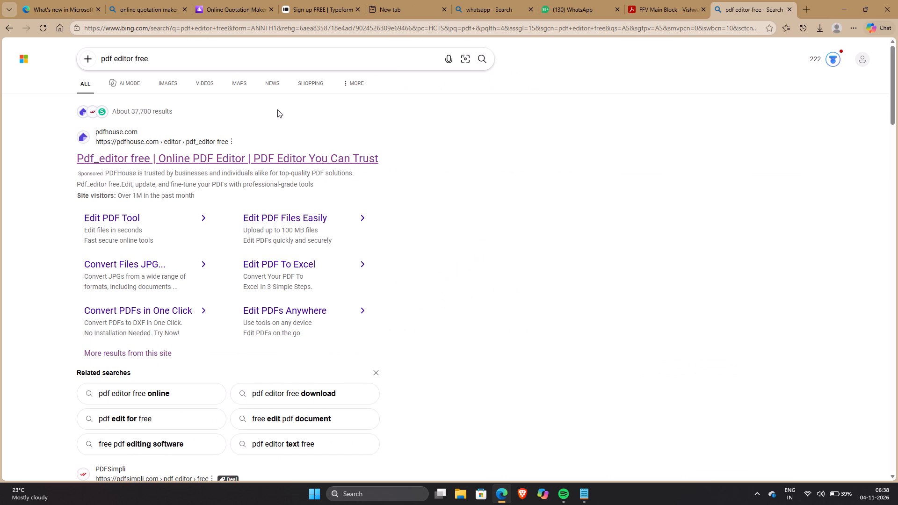
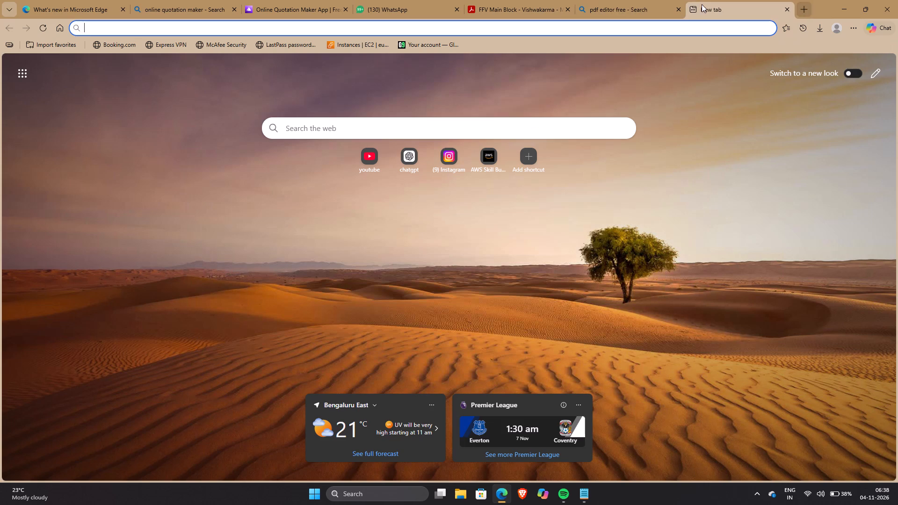
Search the web for "excle formate quatation" and open Template Swift's 32 Free Quotation Templates (Excel & Word) page.
{"action": "left_click", "coordinate": [307, 124]}
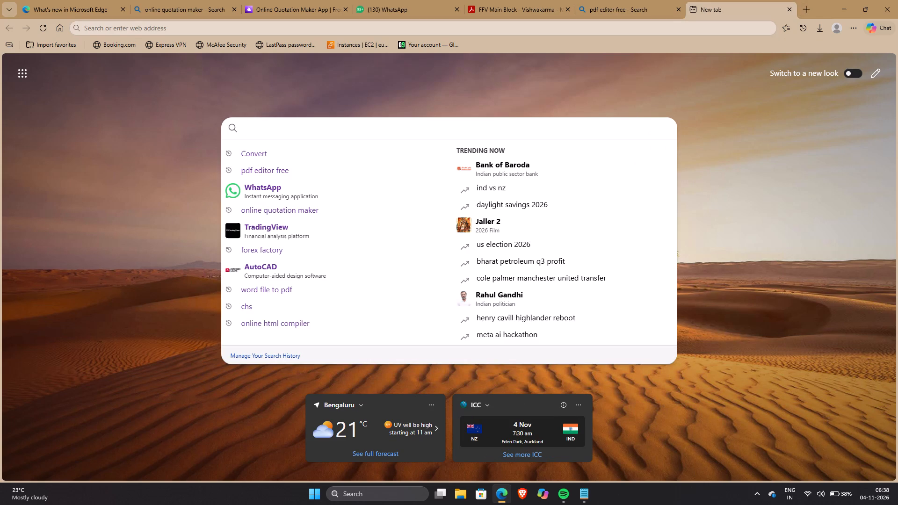
{"action": "type", "text": "esc"}
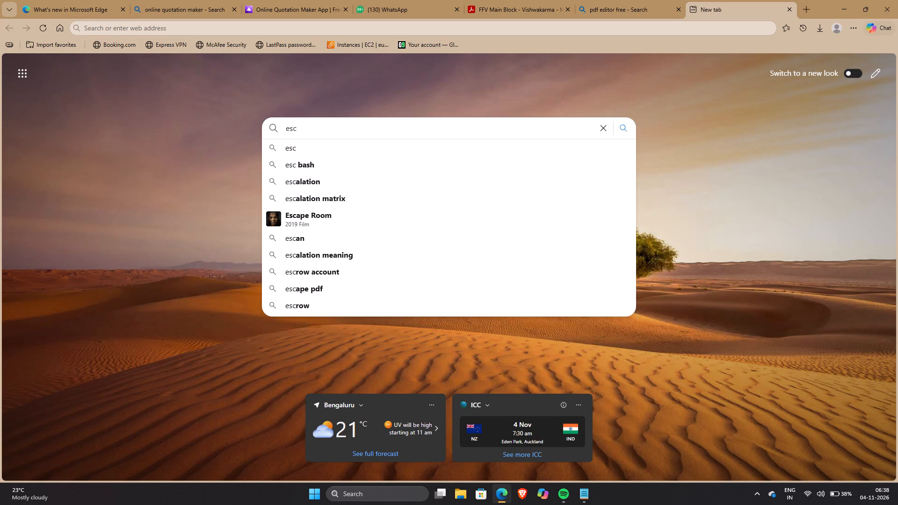
{"action": "key", "text": "BackSpace"}
{"action": "key", "text": "BackSpace"}
{"action": "type", "text": "xc"}
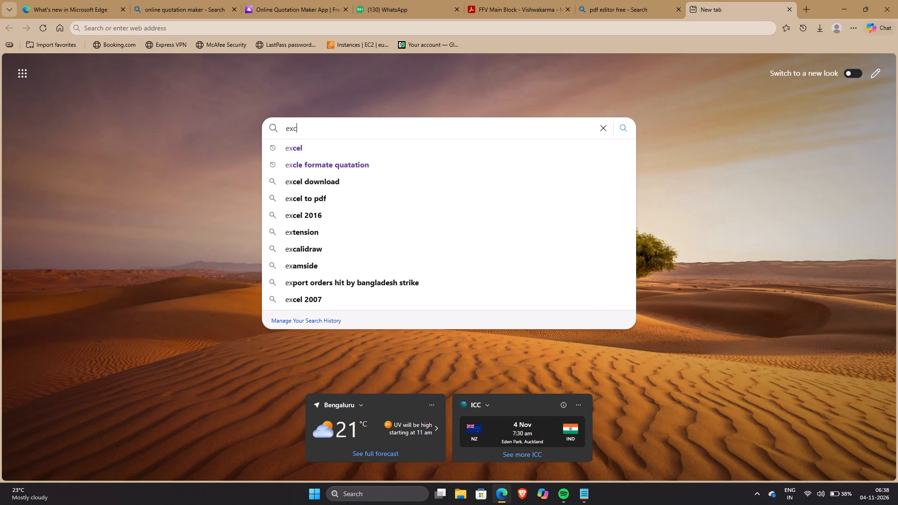
{"action": "left_click", "coordinate": [311, 166]}
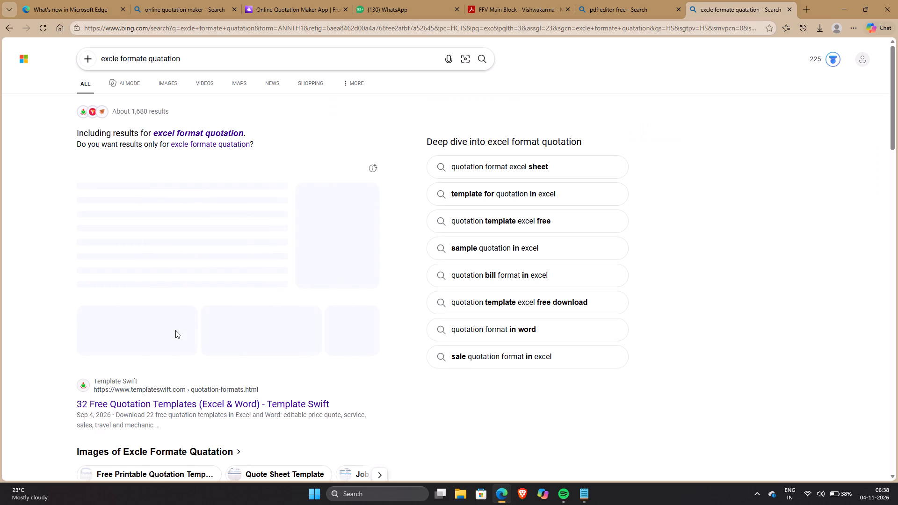
{"action": "left_click", "coordinate": [202, 405]}
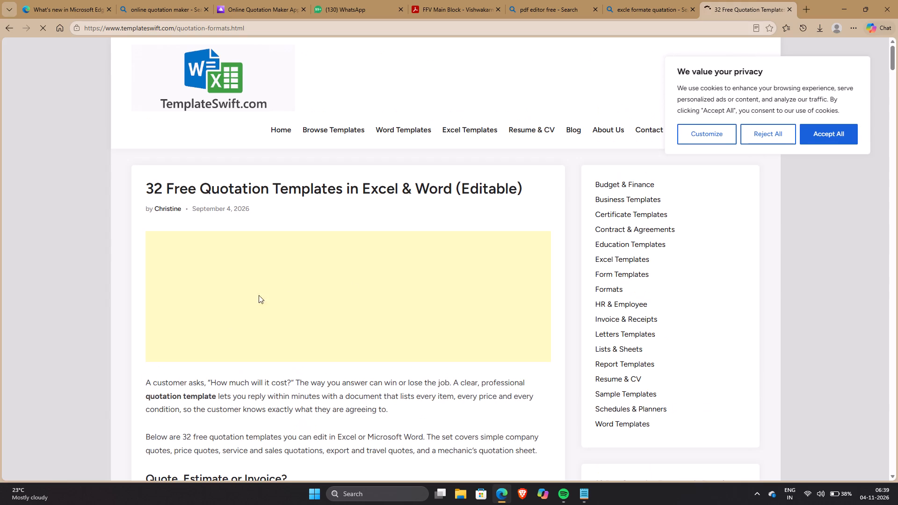
Examine the Excel quotation templates offered on the 32 Free Quotation Templates page for a suitable format.
{"action": "key", "text": "Down"}
{"action": "key", "text": "Down"}
{"action": "key", "text": "Down"}
{"action": "key", "text": "Down"}
{"action": "key", "text": "Down"}
{"action": "key", "text": "Down"}
{"action": "key", "text": "Down"}
{"action": "key", "text": "Down"}
{"action": "key", "text": "Down"}
{"action": "key", "text": "Down"}
{"action": "key", "text": "Down"}
{"action": "key", "text": "Down"}
{"action": "key", "text": "Down"}
{"action": "key", "text": "Down"}
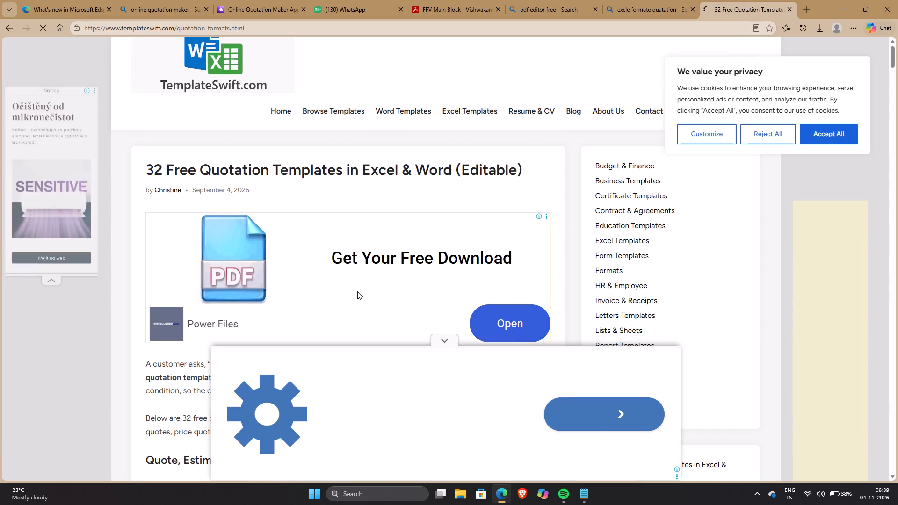
{"action": "key", "text": "Down"}
{"action": "key", "text": "Down"}
{"action": "key", "text": "Down"}
{"action": "key", "text": "Down"}
{"action": "key", "text": "Down"}
{"action": "key", "text": "Down"}
{"action": "key", "text": "Down"}
{"action": "key", "text": "Down"}
{"action": "key", "text": "Down"}
{"action": "key", "text": "Down"}
{"action": "key", "text": "Down"}
{"action": "key", "text": "Down"}
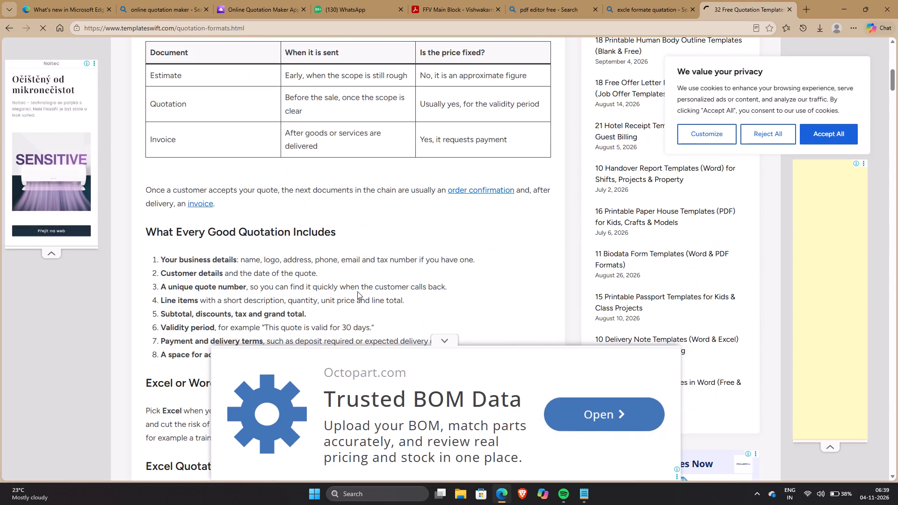
{"action": "key", "text": "Down"}
{"action": "key", "text": "Down"}
{"action": "key", "text": "Down"}
{"action": "key", "text": "Down"}
{"action": "key", "text": "Down"}
{"action": "key", "text": "Down"}
{"action": "key", "text": "Down"}
{"action": "key", "text": "Down"}
{"action": "key", "text": "Down"}
{"action": "key", "text": "Down"}
{"action": "key", "text": "Down"}
{"action": "key", "text": "Down"}
{"action": "key", "text": "Down"}
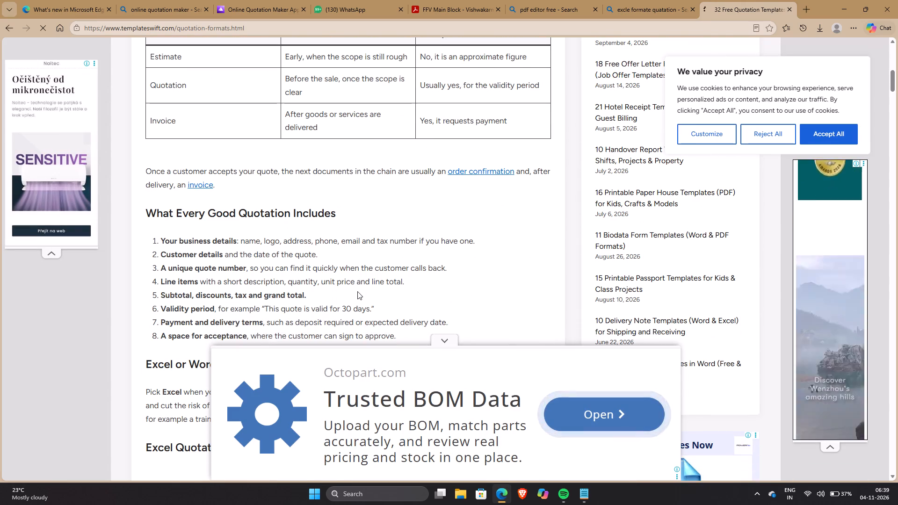
{"action": "key", "text": "Down"}
{"action": "key", "text": "Down"}
{"action": "key", "text": "Down"}
{"action": "key", "text": "Down"}
{"action": "key", "text": "Down"}
{"action": "key", "text": "Down"}
{"action": "key", "text": "Down"}
{"action": "key", "text": "Down"}
{"action": "key", "text": "Down"}
{"action": "key", "text": "Down"}
{"action": "key", "text": "Down"}
{"action": "key", "text": "Down"}
{"action": "key", "text": "Down"}
{"action": "key", "text": "Down"}
{"action": "key", "text": "Down"}
{"action": "key", "text": "Down"}
{"action": "key", "text": "Down"}
{"action": "key", "text": "Down"}
{"action": "key", "text": "Down"}
{"action": "key", "text": "Down"}
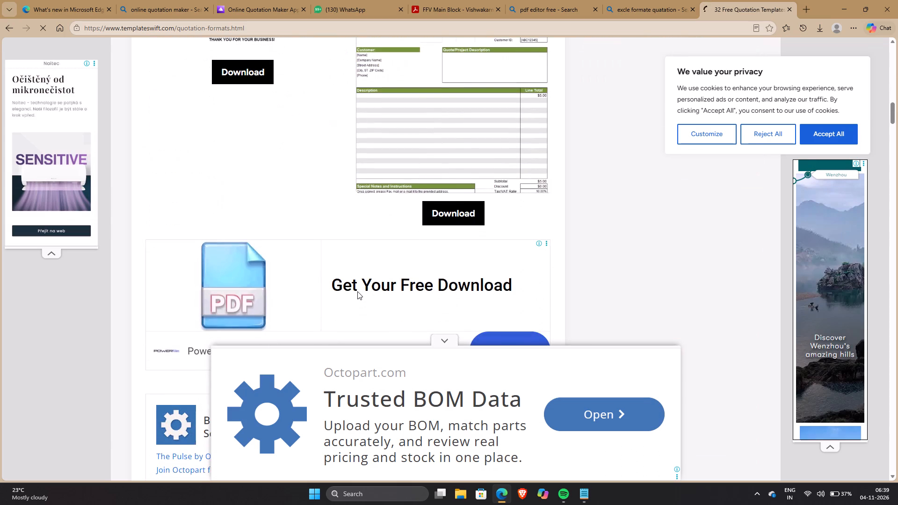
{"action": "key", "text": "Down"}
{"action": "key", "text": "Down"}
{"action": "key", "text": "Down"}
{"action": "key", "text": "Down"}
{"action": "key", "text": "Down"}
{"action": "key", "text": "Down"}
{"action": "key", "text": "Up"}
{"action": "key", "text": "Up"}
{"action": "key", "text": "Up"}
{"action": "key", "text": "Up"}
{"action": "key", "text": "Up"}
{"action": "key", "text": "Up"}
{"action": "key", "text": "Up"}
{"action": "key", "text": "Up"}
{"action": "key", "text": "Up"}
{"action": "key", "text": "Up"}
{"action": "key", "text": "Up"}
{"action": "key", "text": "Up"}
{"action": "key", "text": "Up"}
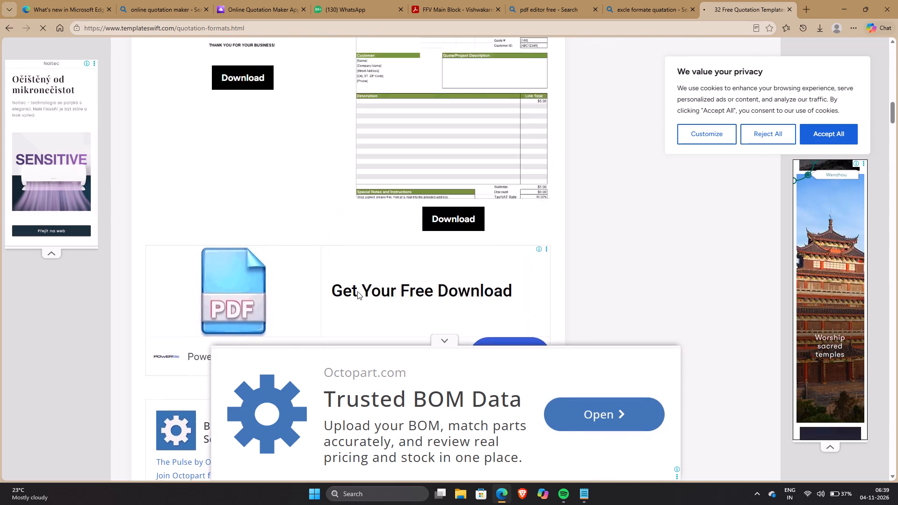
{"action": "key", "text": "Up"}
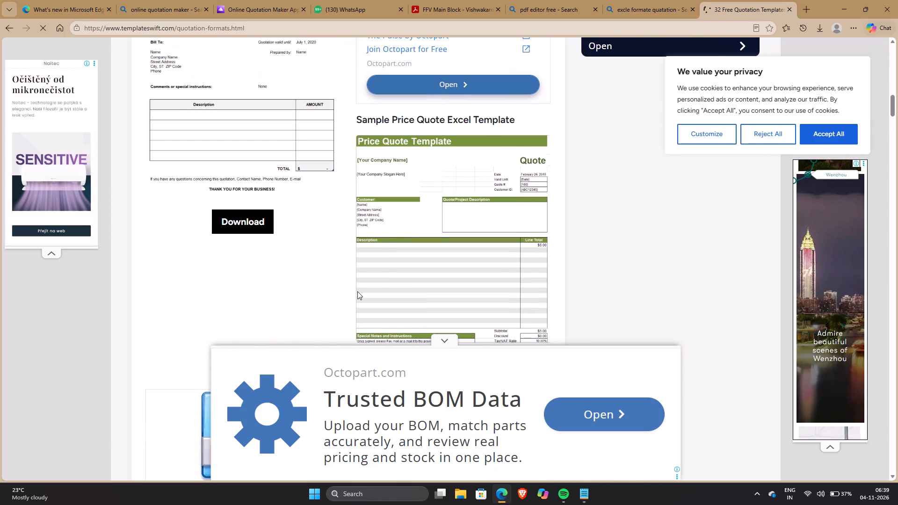
{"action": "key", "text": "Up"}
{"action": "key", "text": "Up"}
{"action": "key", "text": "Up"}
{"action": "key", "text": "Up"}
{"action": "key", "text": "Up"}
{"action": "key", "text": "Up"}
{"action": "key", "text": "Up"}
{"action": "key", "text": "Up"}
{"action": "key", "text": "Up"}
{"action": "key", "text": "Up"}
{"action": "key", "text": "Up"}
{"action": "key", "text": "Up"}
{"action": "key", "text": "Up"}
{"action": "key", "text": "Up"}
{"action": "key", "text": "Up"}
{"action": "key", "text": "Up"}
{"action": "key", "text": "Up"}
{"action": "key", "text": "Up"}
{"action": "key", "text": "Up"}
{"action": "key", "text": "Up"}
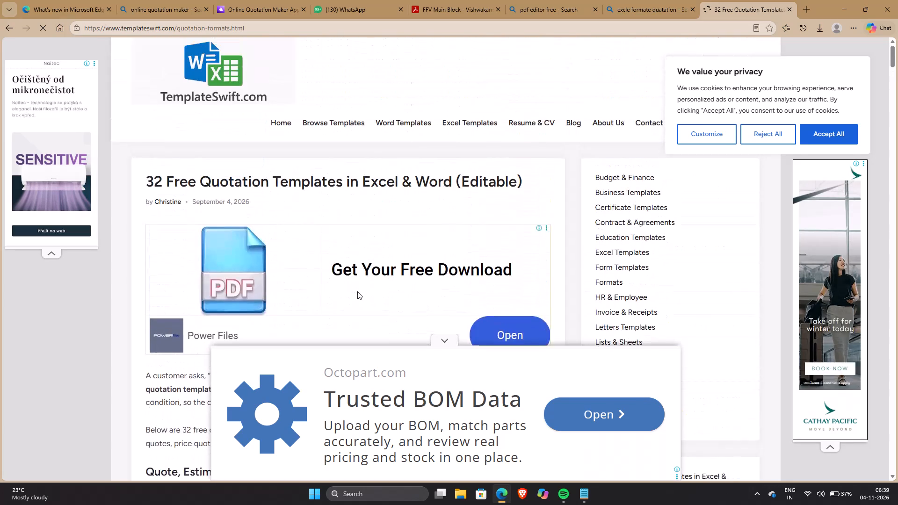
{"action": "key", "text": "Up"}
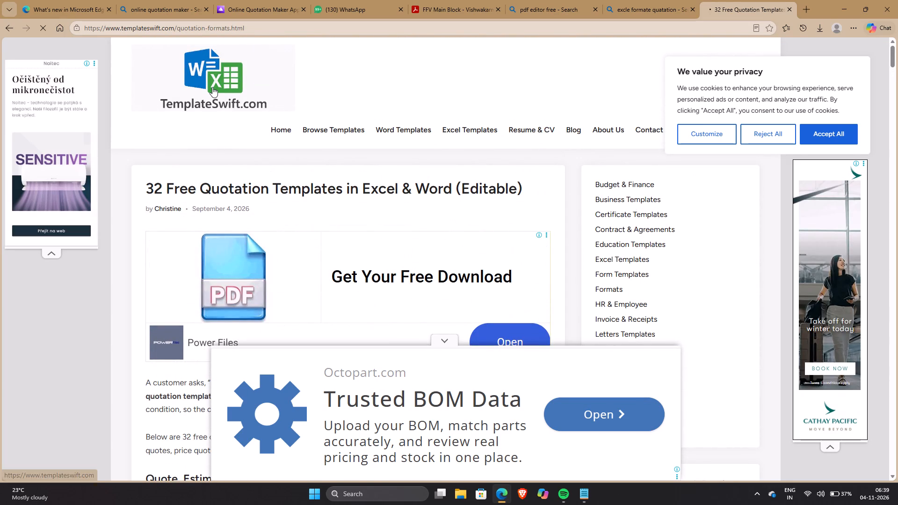
Go to the Template Swift home page, dismissing the ad, and open the Word Templates category.
{"action": "left_click", "coordinate": [212, 87]}
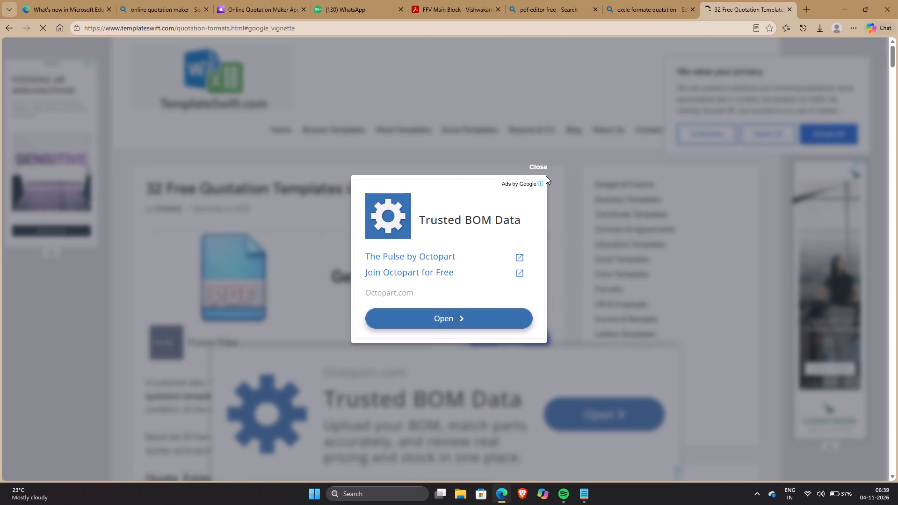
{"action": "left_click", "coordinate": [539, 170]}
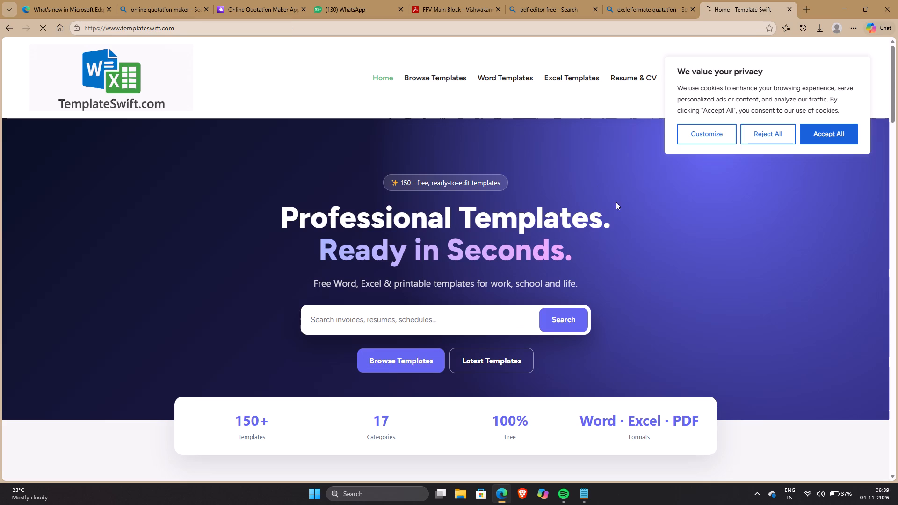
{"action": "key", "text": "Down"}
{"action": "key", "text": "Down"}
{"action": "key", "text": "Down"}
{"action": "key", "text": "Down"}
{"action": "key", "text": "Down"}
{"action": "key", "text": "Down"}
{"action": "key", "text": "Down"}
{"action": "key", "text": "Down"}
{"action": "key", "text": "Down"}
{"action": "key", "text": "Down"}
{"action": "key", "text": "Down"}
{"action": "key", "text": "Down"}
{"action": "key", "text": "Down"}
{"action": "key", "text": "Down"}
{"action": "key", "text": "Down"}
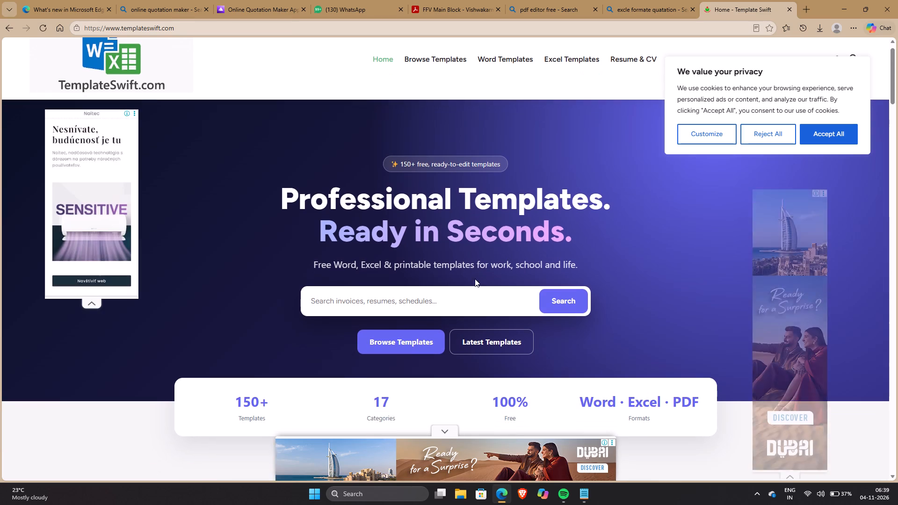
{"action": "key", "text": "Down"}
{"action": "key", "text": "Down"}
{"action": "key", "text": "Down"}
{"action": "key", "text": "Down"}
{"action": "key", "text": "Down"}
{"action": "key", "text": "Down"}
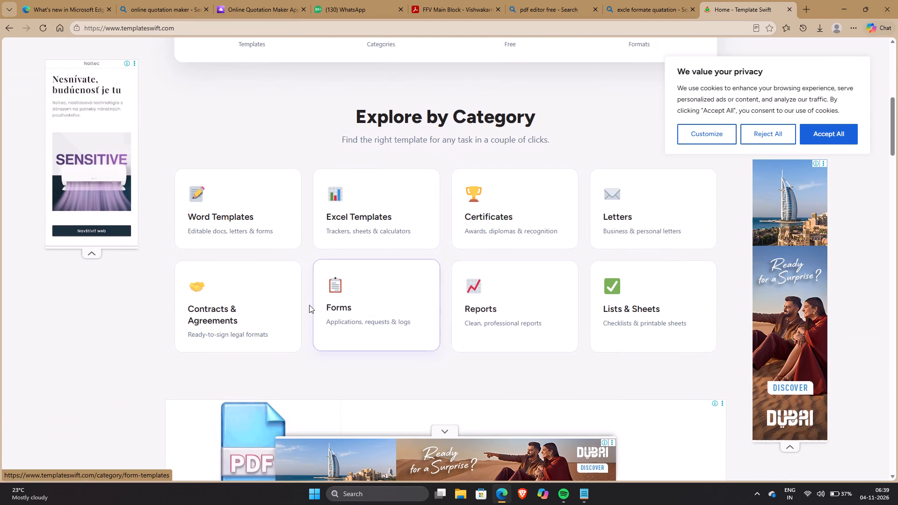
{"action": "left_click", "coordinate": [268, 208]}
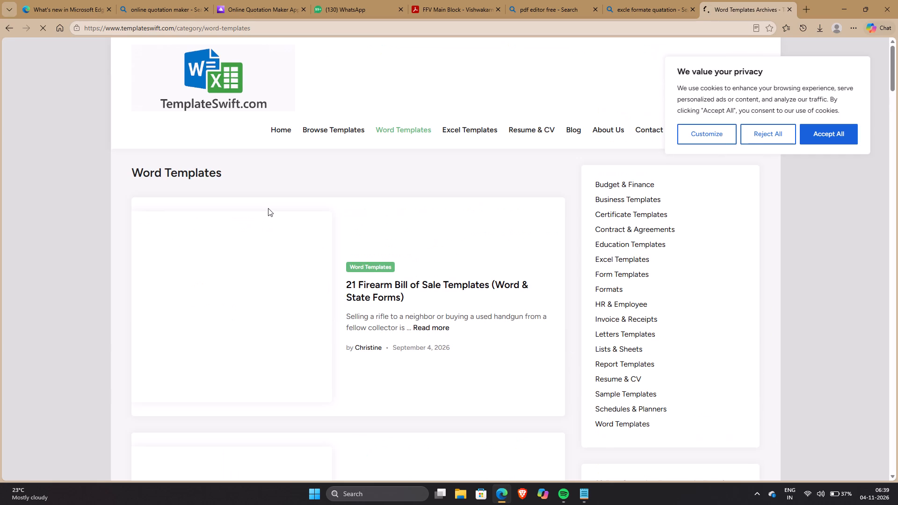
Examine the templates listed in Template Swift's Word Templates category for a usable quotation format.
{"action": "key", "text": "Down"}
{"action": "key", "text": "Down"}
{"action": "key", "text": "Down"}
{"action": "key", "text": "Down"}
{"action": "key", "text": "Down"}
{"action": "key", "text": "Down"}
{"action": "key", "text": "Down"}
{"action": "key", "text": "Down"}
{"action": "key", "text": "Down"}
{"action": "key", "text": "Down"}
{"action": "key", "text": "Down"}
{"action": "key", "text": "Down"}
{"action": "key", "text": "Down"}
{"action": "key", "text": "Down"}
{"action": "key", "text": "Down"}
{"action": "key", "text": "Down"}
{"action": "key", "text": "Down"}
{"action": "key", "text": "Down"}
{"action": "key", "text": "Down"}
{"action": "key", "text": "Down"}
{"action": "key", "text": "Down"}
{"action": "key", "text": "Down"}
{"action": "key", "text": "Down"}
{"action": "key", "text": "Down"}
{"action": "key", "text": "Down"}
{"action": "key", "text": "Down"}
{"action": "key", "text": "Down"}
{"action": "key", "text": "Down"}
{"action": "key", "text": "Down"}
{"action": "key", "text": "Down"}
{"action": "key", "text": "Down"}
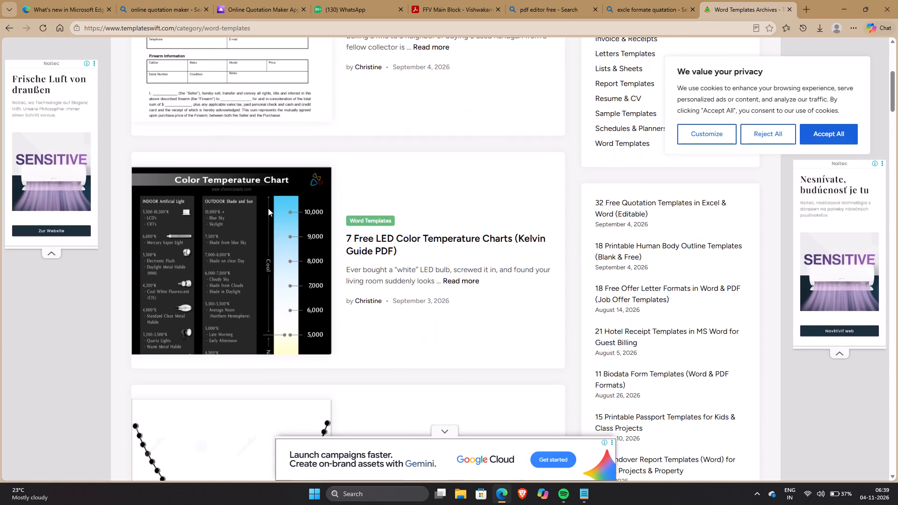
{"action": "key", "text": "Down"}
{"action": "key", "text": "Down"}
{"action": "key", "text": "Down"}
{"action": "key", "text": "Down"}
{"action": "key", "text": "Down"}
{"action": "key", "text": "Down"}
{"action": "key", "text": "Down"}
{"action": "key", "text": "Down"}
{"action": "key", "text": "Down"}
{"action": "key", "text": "Down"}
{"action": "key", "text": "Down"}
{"action": "key", "text": "Down"}
{"action": "key", "text": "Down"}
{"action": "key", "text": "Down"}
{"action": "key", "text": "Down"}
{"action": "key", "text": "Down"}
{"action": "key", "text": "Down"}
{"action": "key", "text": "Down"}
{"action": "key", "text": "Down"}
{"action": "key", "text": "Down"}
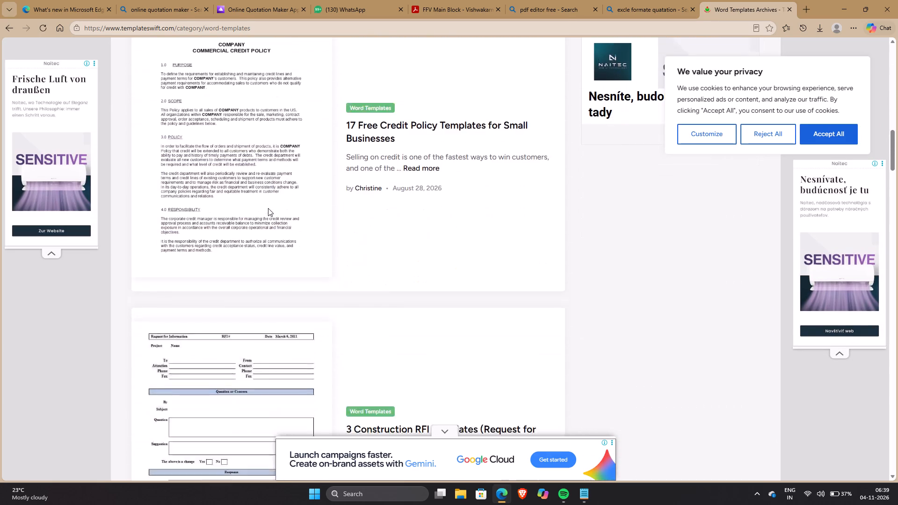
{"action": "key", "text": "Down"}
{"action": "key", "text": "Down"}
{"action": "key", "text": "Down"}
{"action": "key", "text": "Down"}
{"action": "key", "text": "Down"}
{"action": "key", "text": "Down"}
{"action": "key", "text": "Down"}
{"action": "key", "text": "Down"}
{"action": "key", "text": "Down"}
{"action": "key", "text": "Down"}
{"action": "key", "text": "Down"}
{"action": "key", "text": "Down"}
{"action": "key", "text": "Down"}
{"action": "key", "text": "Down"}
{"action": "key", "text": "Down"}
{"action": "key", "text": "Down"}
{"action": "key", "text": "Down"}
{"action": "key", "text": "Down"}
{"action": "key", "text": "Down"}
{"action": "key", "text": "Down"}
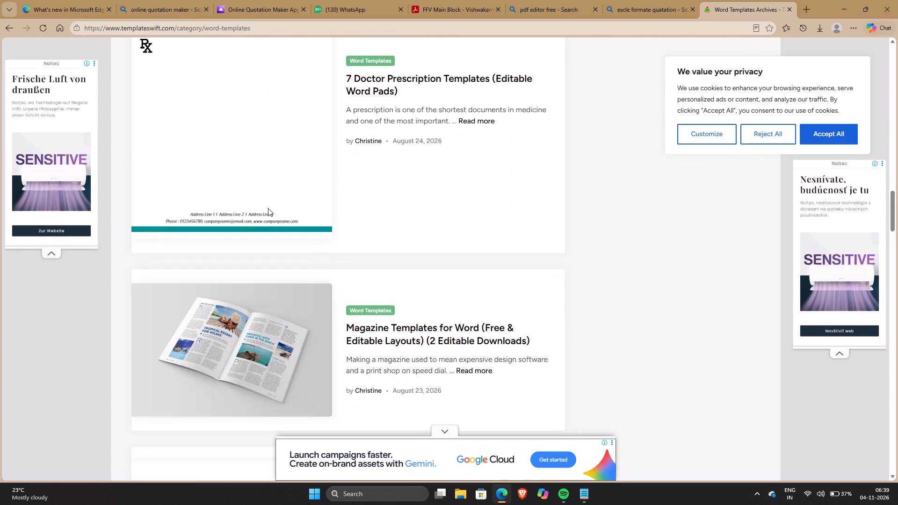
{"action": "key", "text": "Down"}
{"action": "key", "text": "Down"}
{"action": "key", "text": "Down"}
{"action": "key", "text": "Down"}
{"action": "key", "text": "Down"}
{"action": "key", "text": "Down"}
{"action": "key", "text": "Down"}
{"action": "key", "text": "Down"}
{"action": "key", "text": "Down"}
{"action": "key", "text": "Down"}
{"action": "key", "text": "Down"}
{"action": "key", "text": "Down"}
{"action": "key", "text": "Down"}
{"action": "key", "text": "Down"}
{"action": "key", "text": "Down"}
{"action": "key", "text": "Down"}
{"action": "key", "text": "Down"}
{"action": "key", "text": "Down"}
{"action": "key", "text": "Down"}
{"action": "key", "text": "Down"}
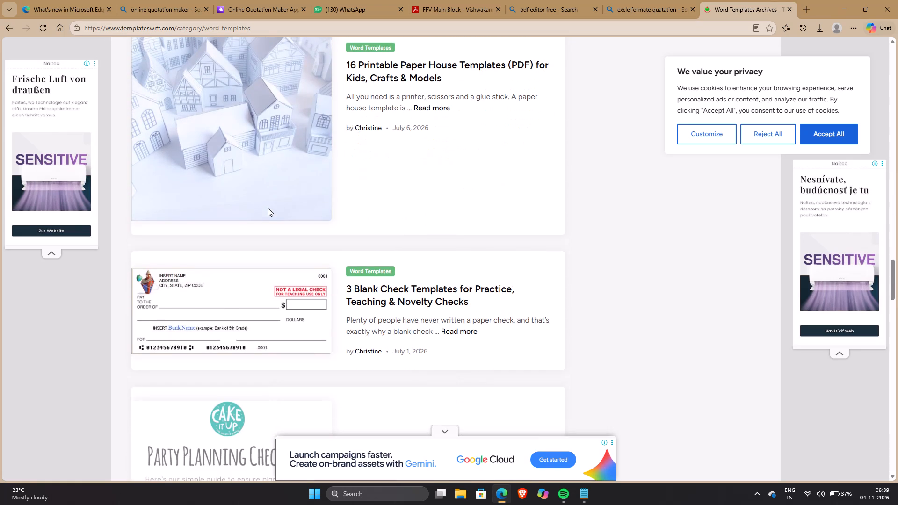
Close the Word Templates page and the "excle formate quatation" search results.
{"action": "left_click", "coordinate": [789, 8]}
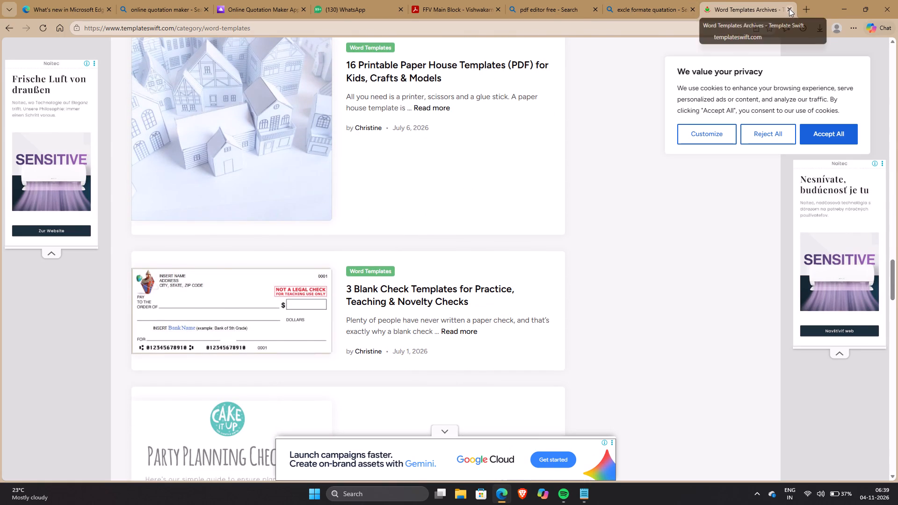
{"action": "left_click", "coordinate": [789, 8]}
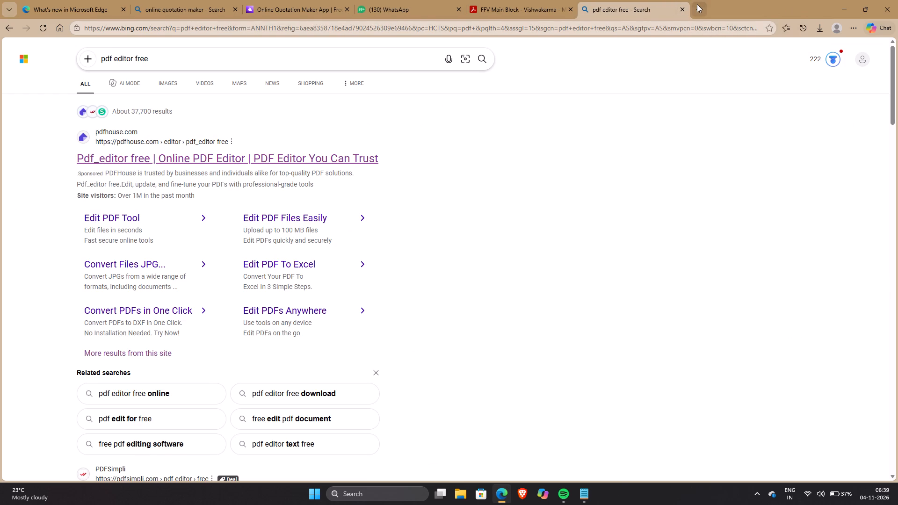
Search the web for "excel" and open the computer Networks workbook in Excel for the web.
{"action": "left_click", "coordinate": [697, 4]}
{"action": "left_click", "coordinate": [412, 115]}
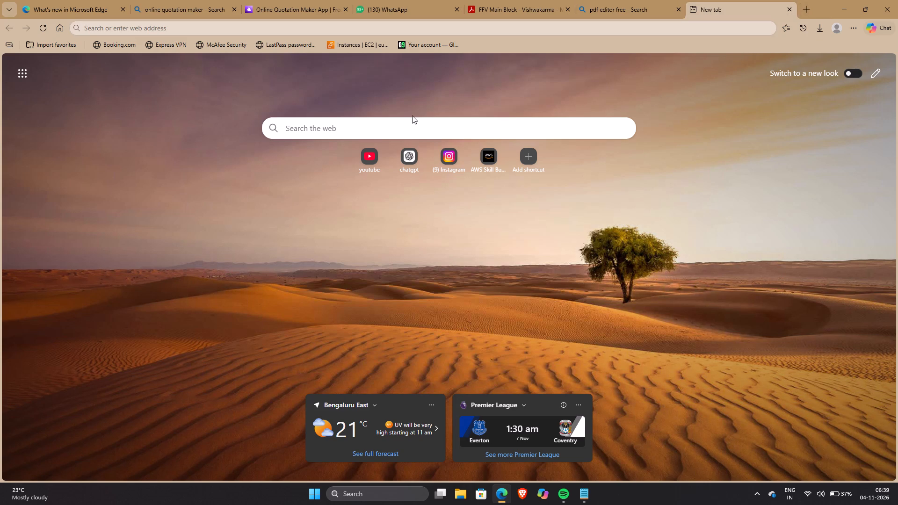
{"action": "left_click", "coordinate": [409, 123]}
{"action": "type", "text": "exc"}
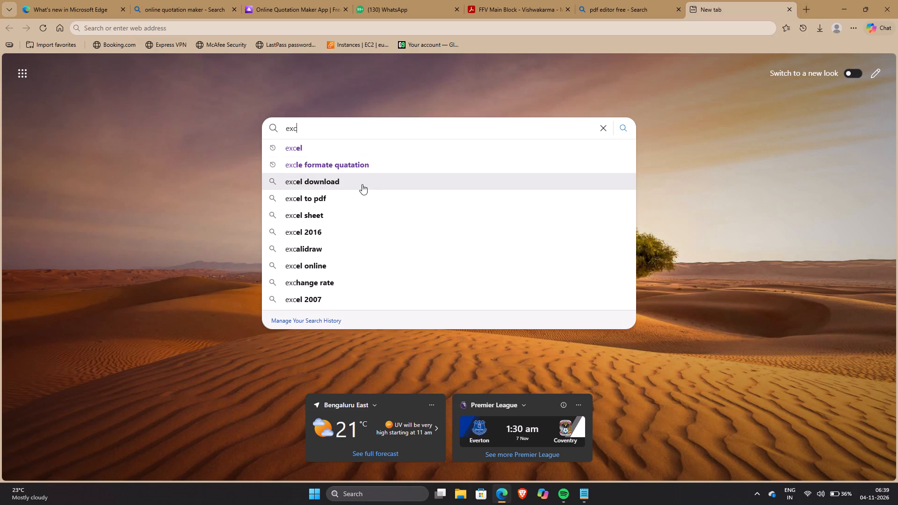
Search the web for "excel", go to Microsoft Excel for the Web and open the computer Networks workbook.
{"action": "left_click", "coordinate": [322, 150]}
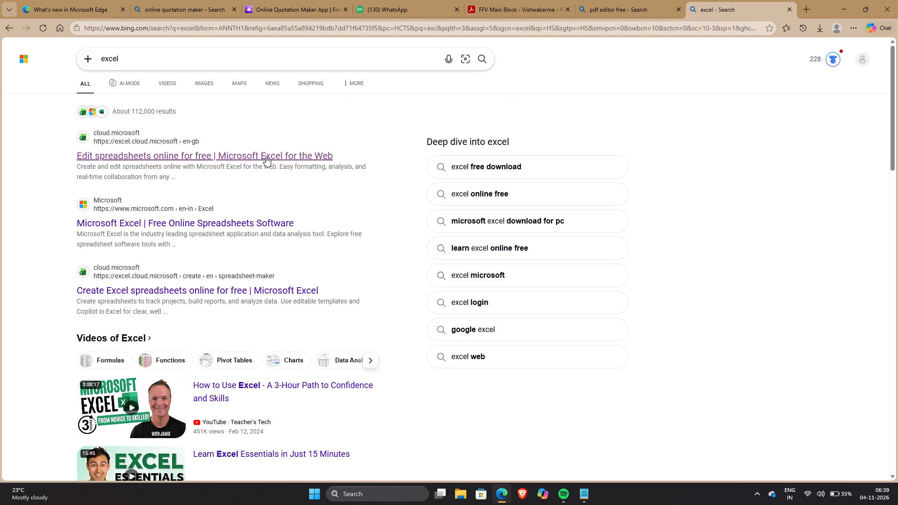
{"action": "left_click", "coordinate": [266, 156]}
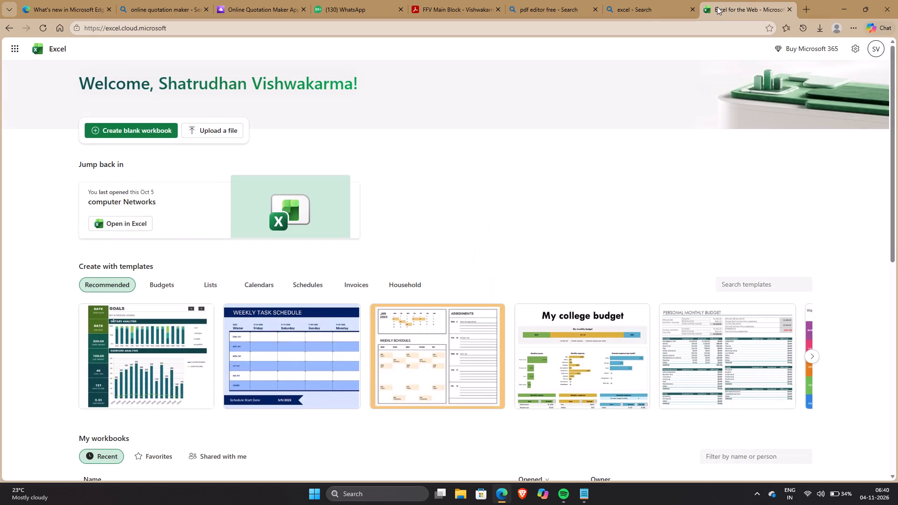
{"action": "left_click", "coordinate": [131, 222]}
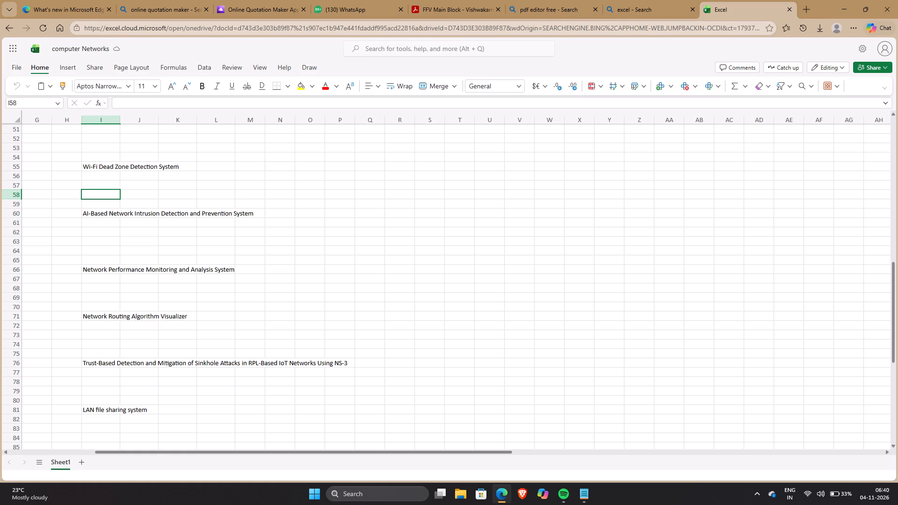
Look through the topic names listed on Sheet1 of the computer Networks workbook, down the list and back to the top.
{"action": "key", "text": "Down"}
{"action": "key", "text": "Down"}
{"action": "key", "text": "Down"}
{"action": "key", "text": "Down"}
{"action": "key", "text": "Down"}
{"action": "key", "text": "Down"}
{"action": "key", "text": "Down"}
{"action": "key", "text": "Down"}
{"action": "key", "text": "Down"}
{"action": "key", "text": "Down"}
{"action": "key", "text": "Down"}
{"action": "key", "text": "Down"}
{"action": "key", "text": "Down"}
{"action": "key", "text": "Down"}
{"action": "key", "text": "Down"}
{"action": "key", "text": "Down"}
{"action": "key", "text": "Down"}
{"action": "key", "text": "Down"}
{"action": "key", "text": "Down"}
{"action": "key", "text": "Down"}
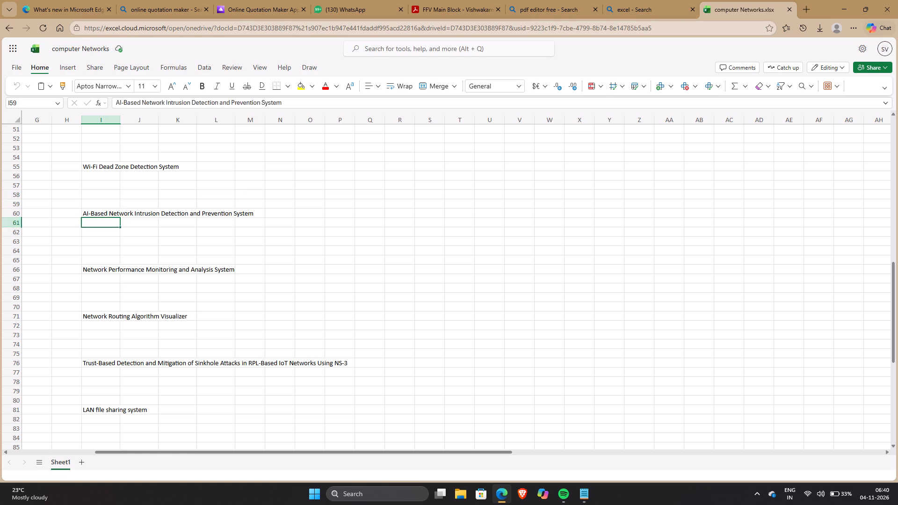
{"action": "key", "text": "Down"}
{"action": "key", "text": "Up"}
{"action": "key", "text": "Up"}
{"action": "key", "text": "Up"}
{"action": "key", "text": "Up"}
{"action": "key", "text": "Up"}
{"action": "key", "text": "Up"}
{"action": "key", "text": "Up"}
{"action": "key", "text": "Up"}
{"action": "key", "text": "Up"}
{"action": "key", "text": "Up"}
{"action": "key", "text": "Up"}
{"action": "key", "text": "Up"}
{"action": "key", "text": "Up"}
{"action": "key", "text": "Up"}
{"action": "key", "text": "Up"}
{"action": "key", "text": "Up"}
{"action": "key", "text": "Up"}
{"action": "key", "text": "Up"}
{"action": "key", "text": "Up"}
{"action": "key", "text": "Up"}
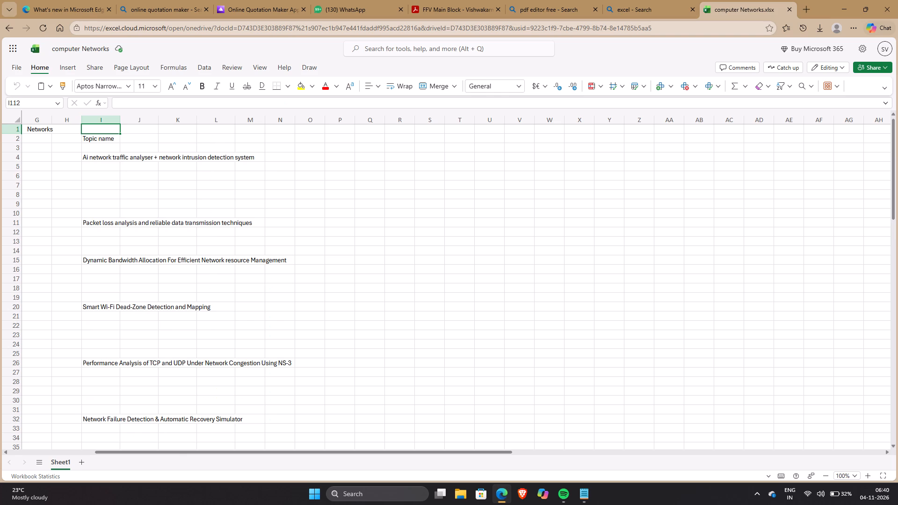
Show the list of Microsoft 365 apps from the computer Networks workbook.
{"action": "left_click", "coordinate": [6, 43]}
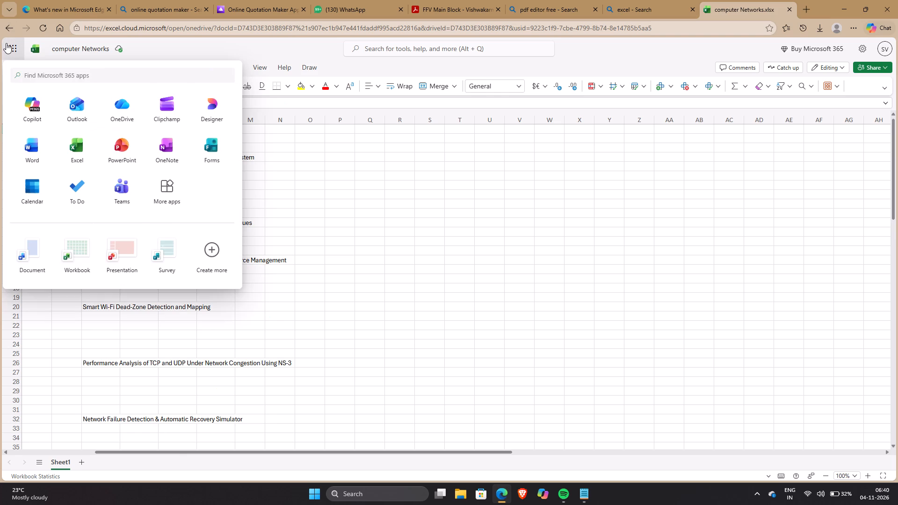
Open Word for the web from the Microsoft 365 apps available in the workbook.
{"action": "left_click", "coordinate": [42, 148]}
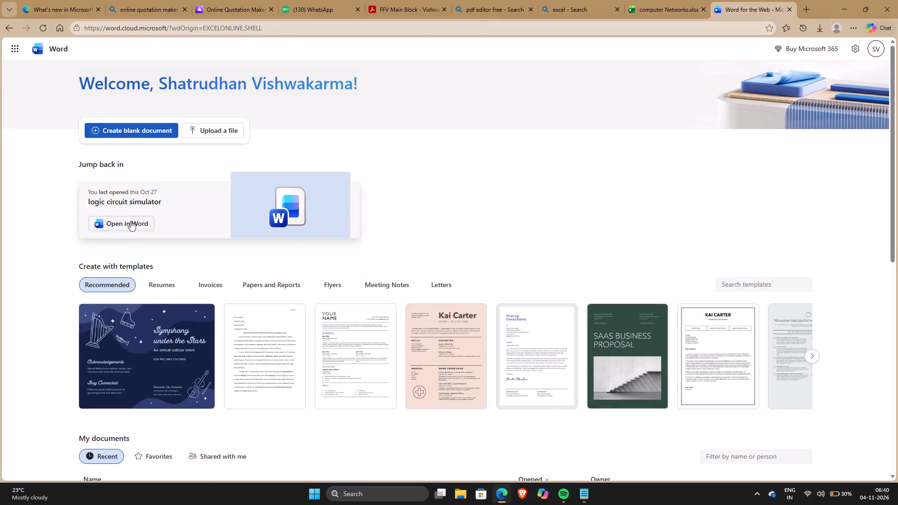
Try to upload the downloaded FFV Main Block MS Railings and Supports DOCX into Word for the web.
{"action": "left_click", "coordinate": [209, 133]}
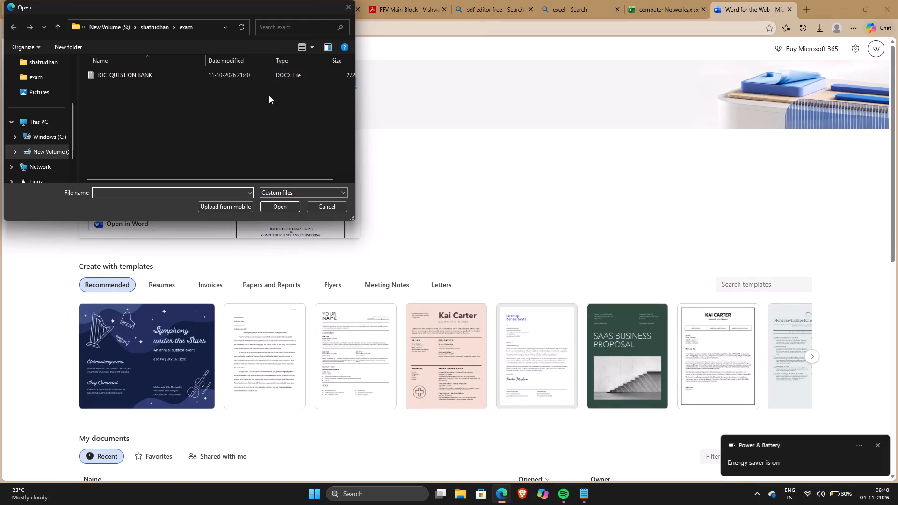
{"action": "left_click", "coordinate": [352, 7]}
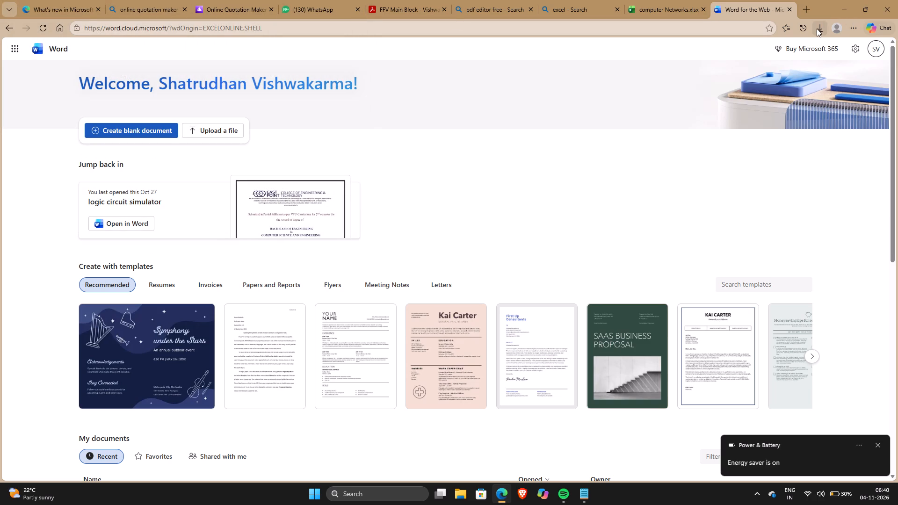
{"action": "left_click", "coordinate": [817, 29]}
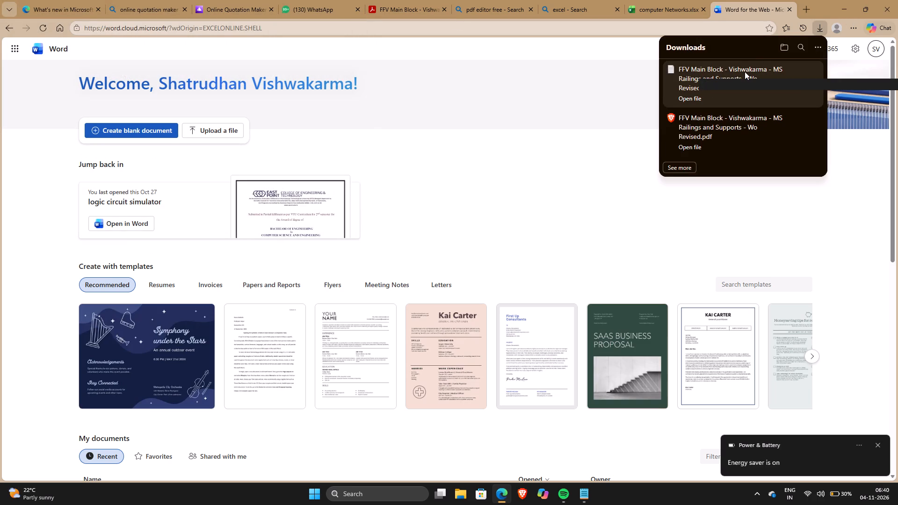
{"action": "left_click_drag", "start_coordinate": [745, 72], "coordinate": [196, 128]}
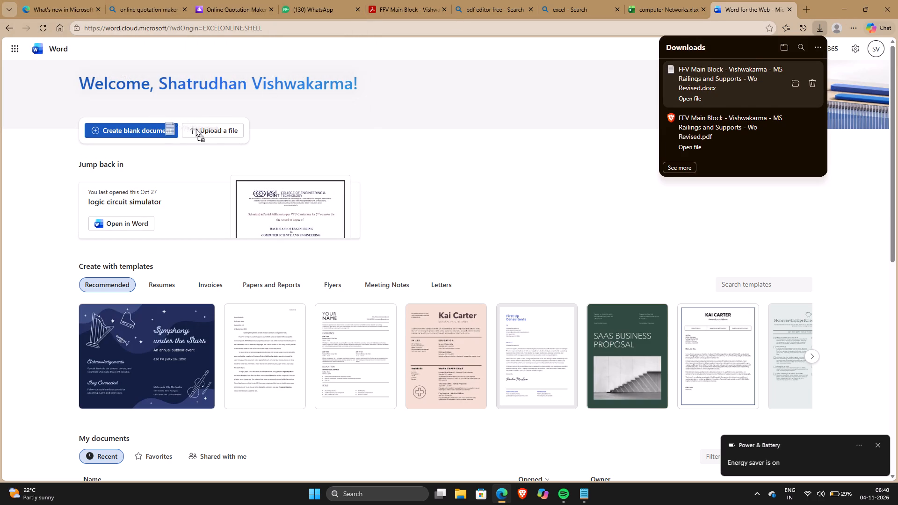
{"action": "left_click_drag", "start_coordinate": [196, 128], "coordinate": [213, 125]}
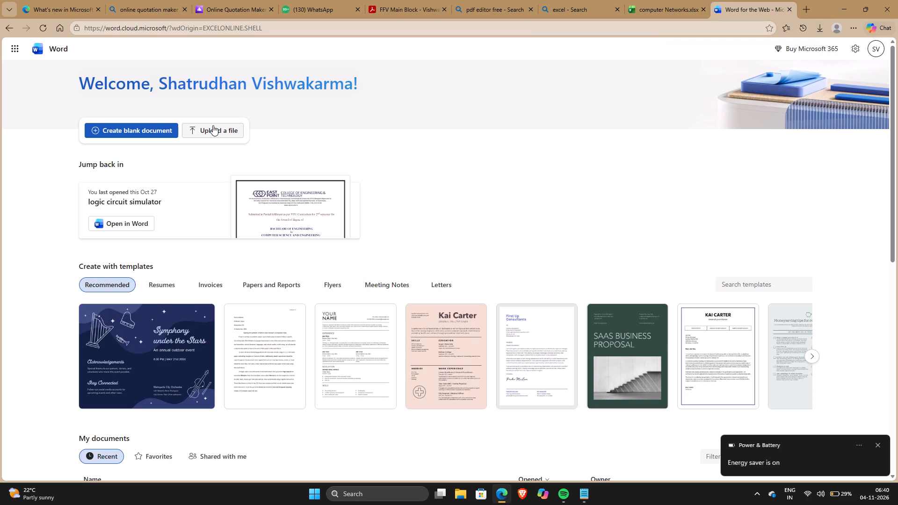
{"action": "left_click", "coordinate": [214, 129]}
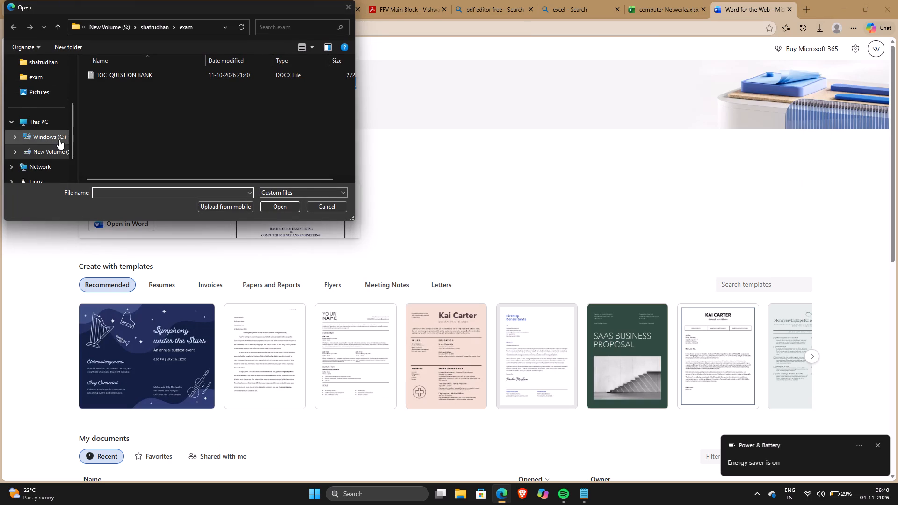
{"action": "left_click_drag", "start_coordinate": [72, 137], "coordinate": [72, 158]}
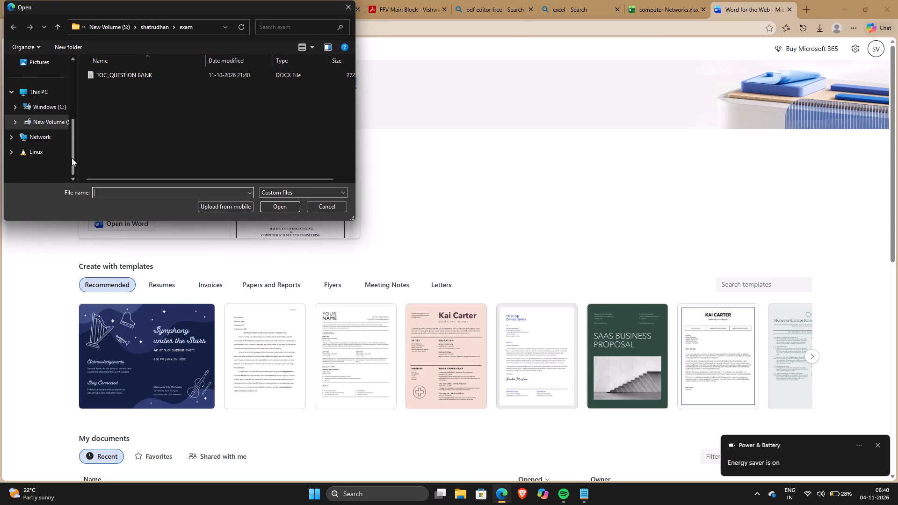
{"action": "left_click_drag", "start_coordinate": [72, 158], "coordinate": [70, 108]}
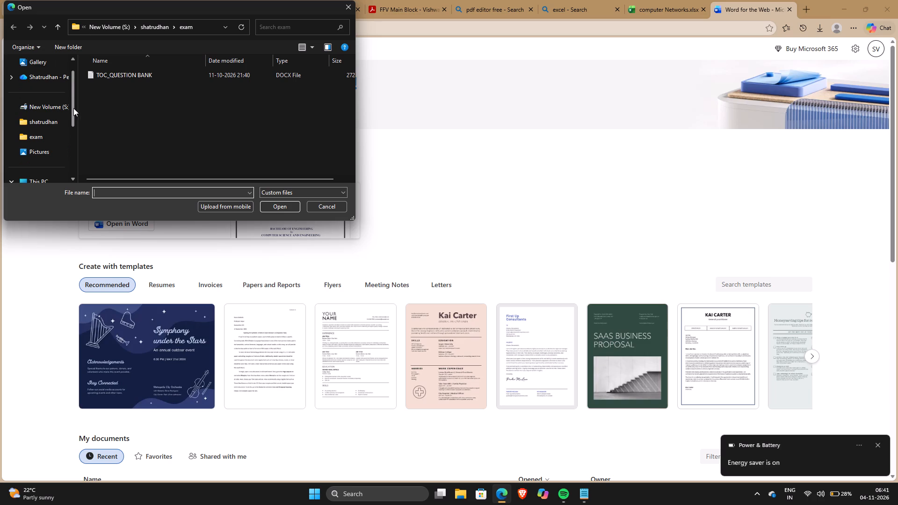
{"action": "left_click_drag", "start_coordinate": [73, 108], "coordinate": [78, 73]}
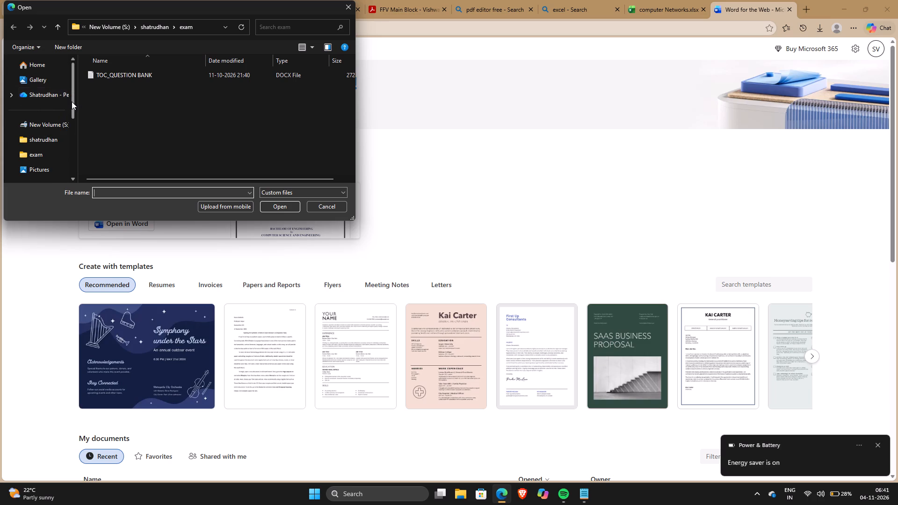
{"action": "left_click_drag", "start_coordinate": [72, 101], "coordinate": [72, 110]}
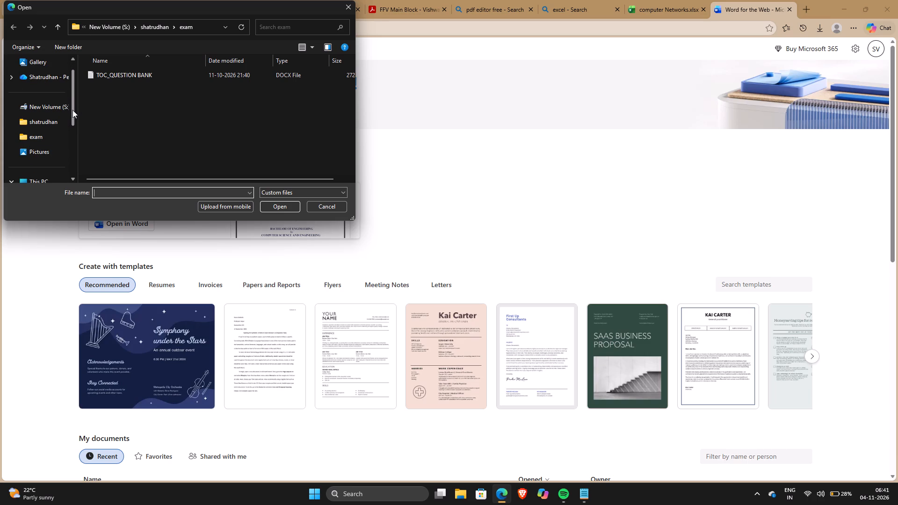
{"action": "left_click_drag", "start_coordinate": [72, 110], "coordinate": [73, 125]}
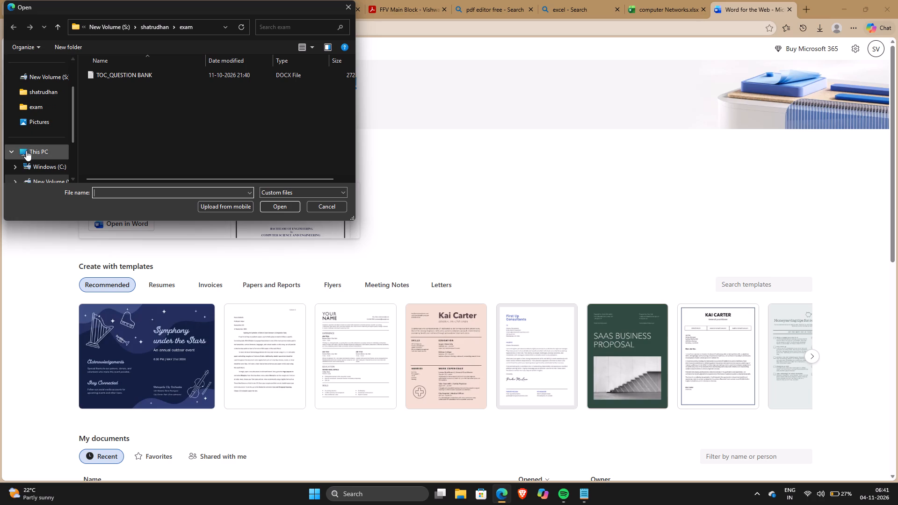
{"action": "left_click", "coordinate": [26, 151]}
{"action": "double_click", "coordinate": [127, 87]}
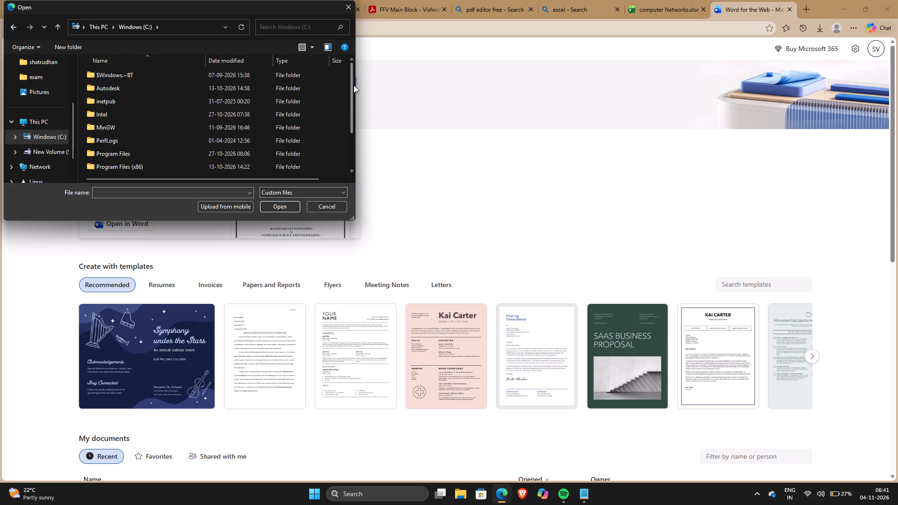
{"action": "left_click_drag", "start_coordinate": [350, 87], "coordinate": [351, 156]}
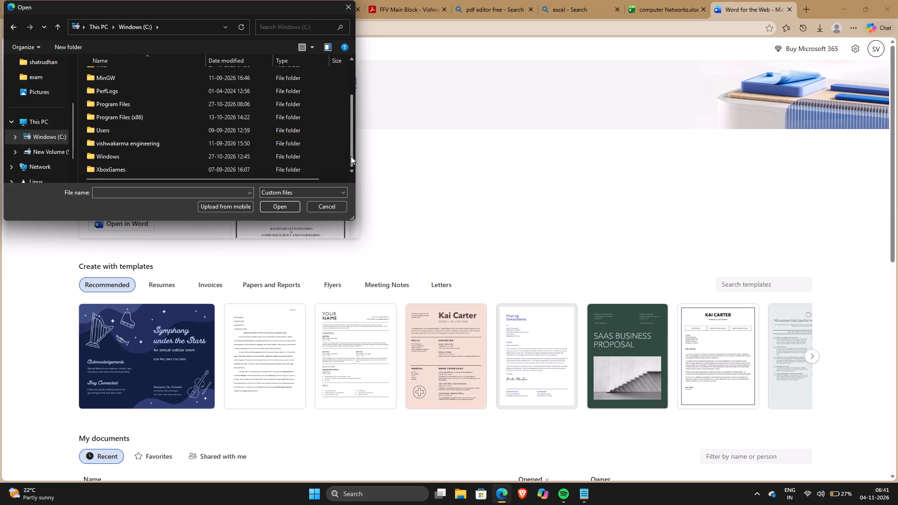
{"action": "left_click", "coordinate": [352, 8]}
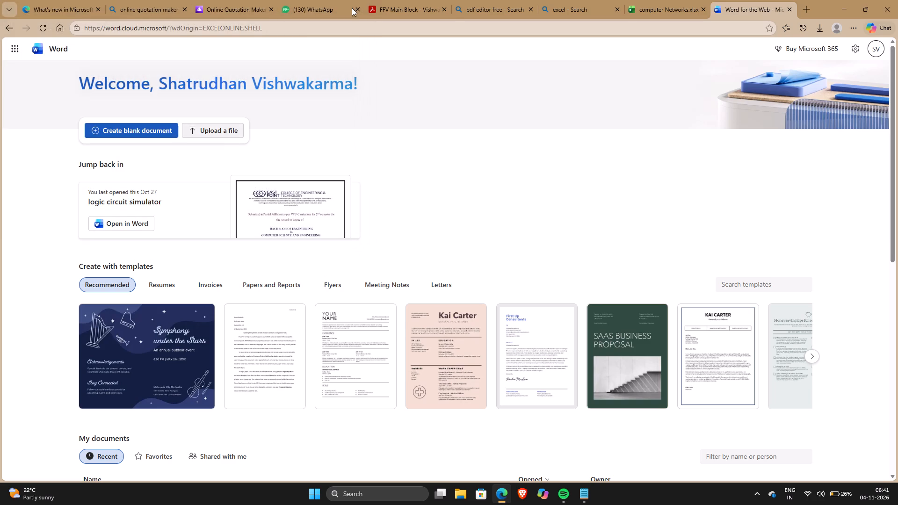
Minimize the browser and close the Notepad window holding the FFV Main Block document.
{"action": "left_click", "coordinate": [851, 10]}
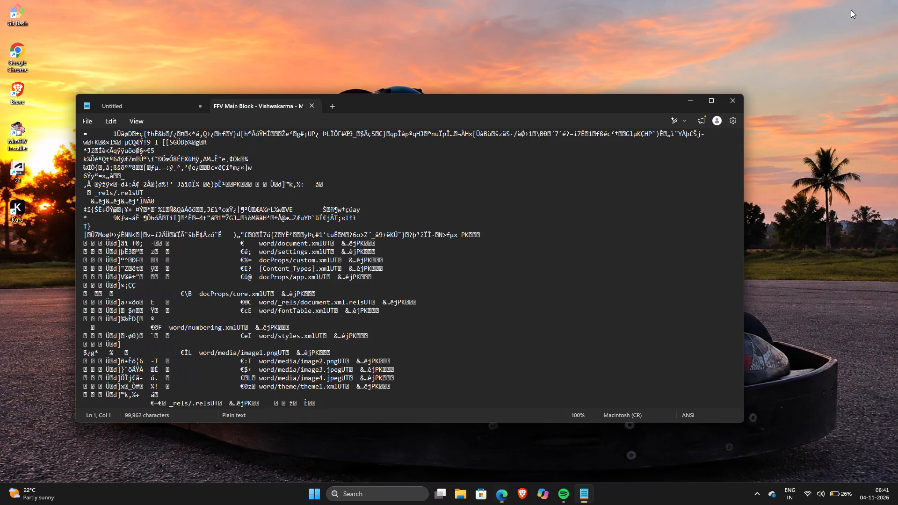
{"action": "left_click", "coordinate": [728, 101]}
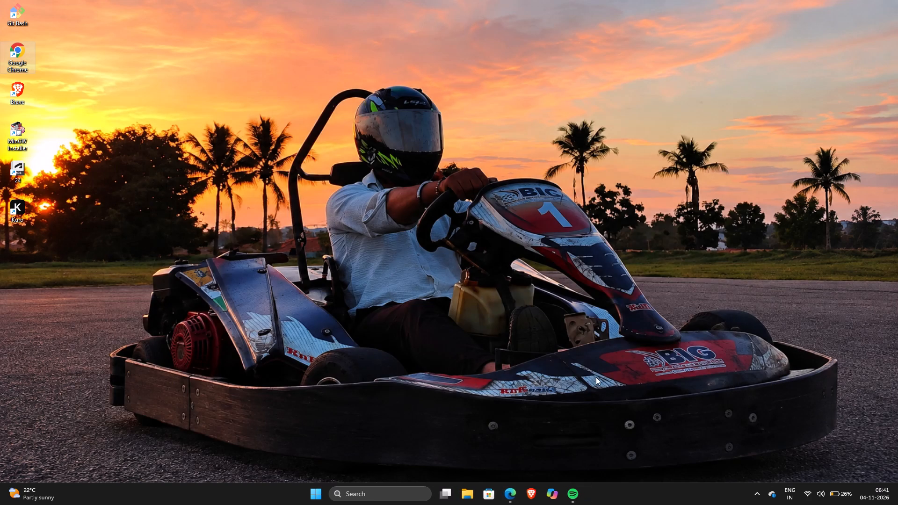
Shrink the browser window beside the desktop and copy the downloaded FFV Main Block DOCX and PDF onto the desktop.
{"action": "left_click", "coordinate": [515, 496]}
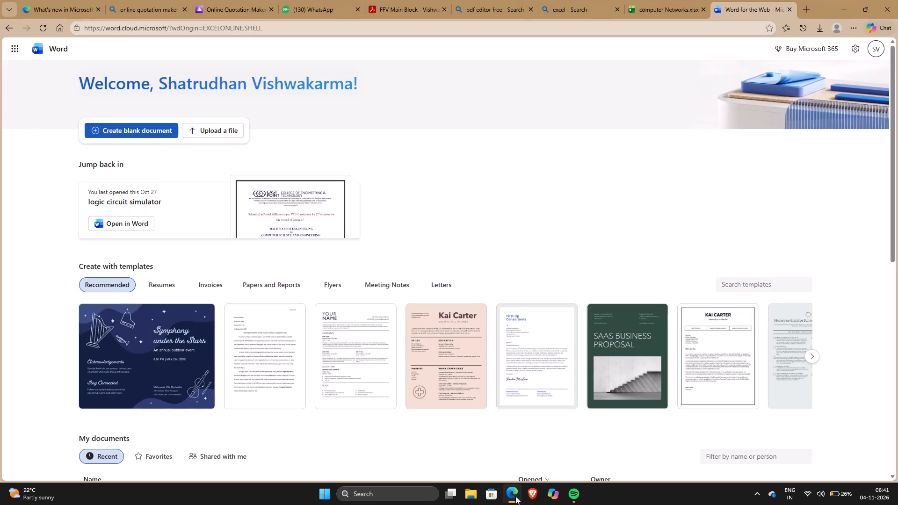
{"action": "left_click", "coordinate": [852, 9]}
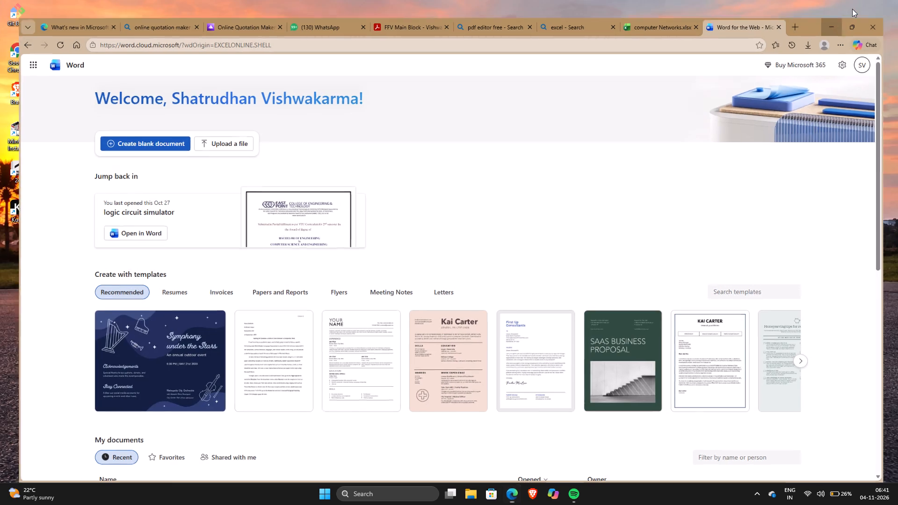
{"action": "scroll", "coordinate": [509, 474], "scroll_direction": "left", "scroll_amount": 1}
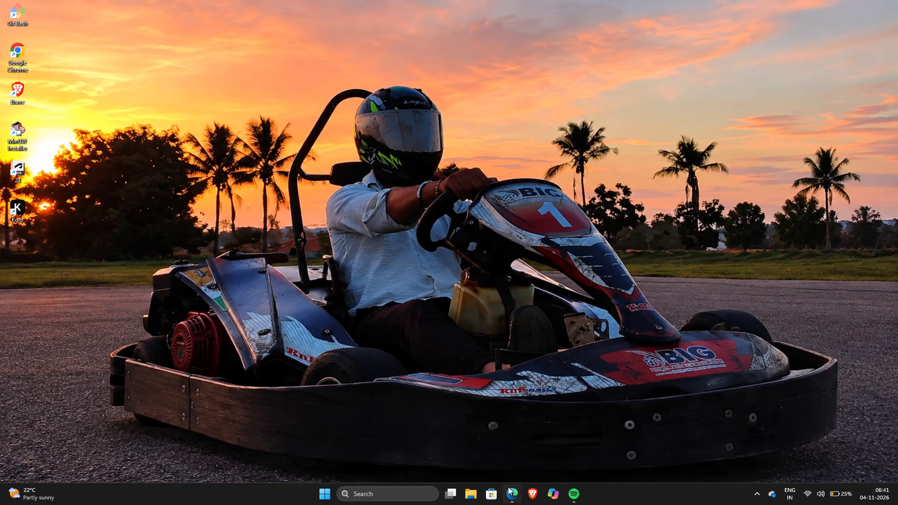
{"action": "left_click", "coordinate": [508, 487]}
{"action": "left_click", "coordinate": [865, 5]}
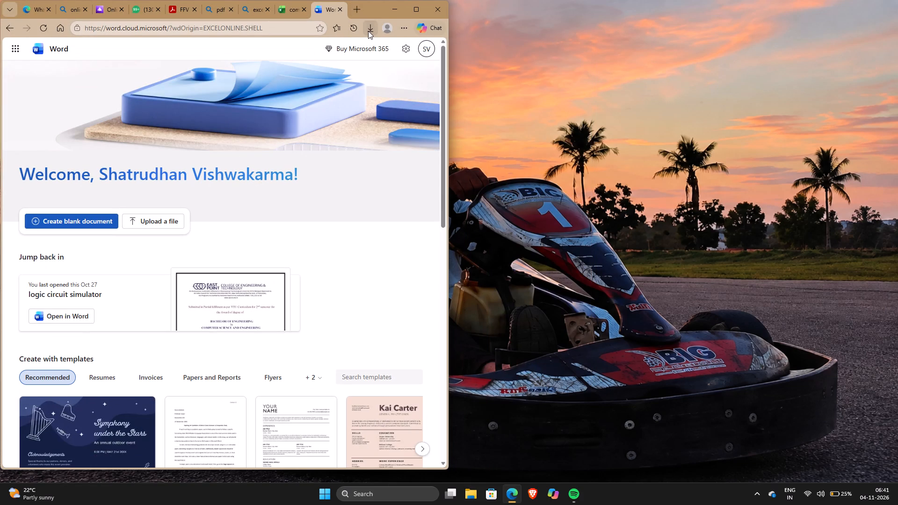
{"action": "left_click", "coordinate": [368, 31]}
{"action": "left_click_drag", "start_coordinate": [275, 90], "coordinate": [567, 70]}
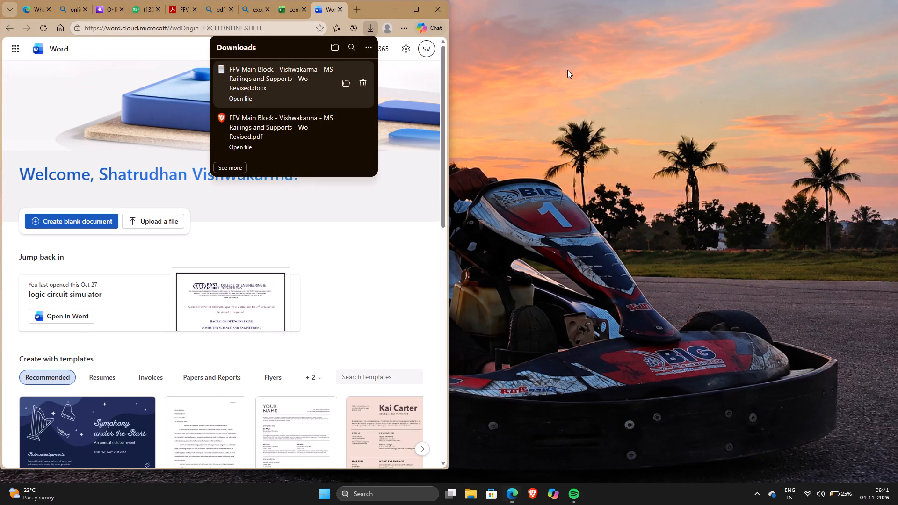
{"action": "left_click_drag", "start_coordinate": [272, 131], "coordinate": [513, 165]}
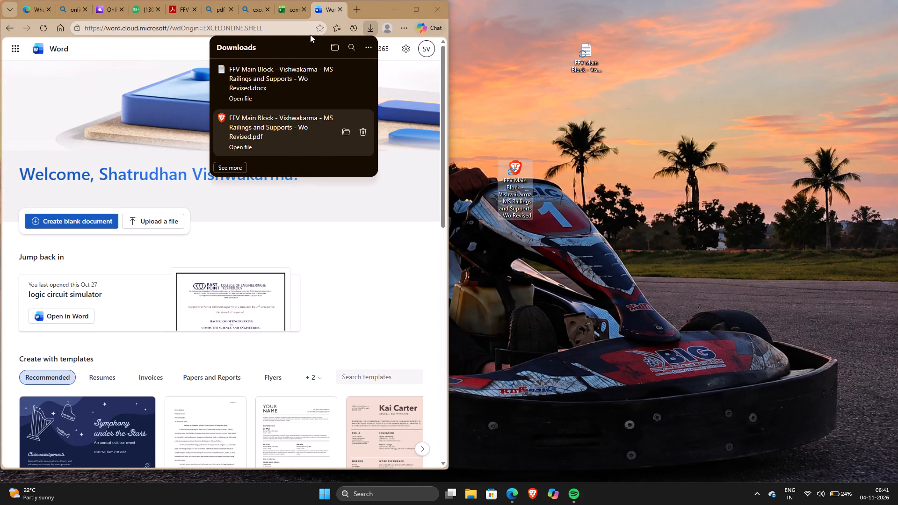
{"action": "left_click", "coordinate": [423, 96]}
{"action": "scroll", "coordinate": [193, 141], "scroll_direction": "left", "scroll_amount": 1}
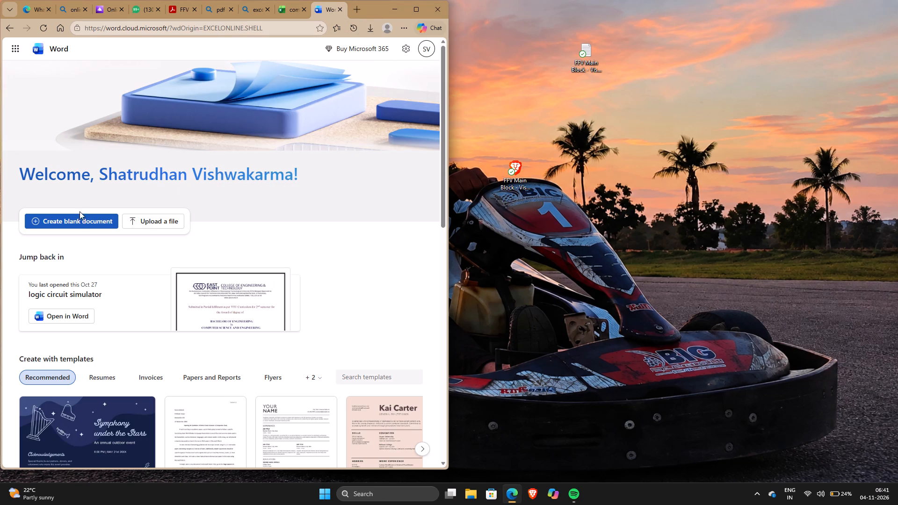
Upload the downloaded FFV Main Block MS Railings and Supports DOCX from the recent files and maximize the browser window.
{"action": "left_click", "coordinate": [146, 215]}
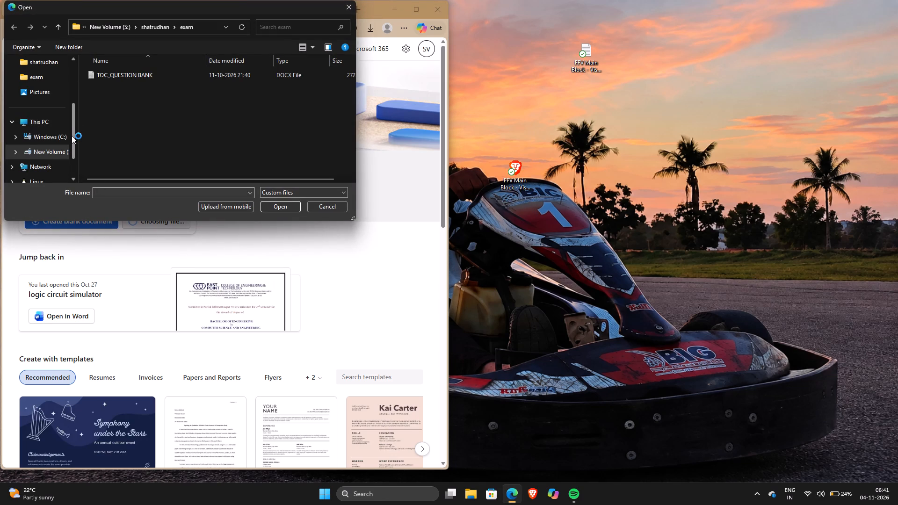
{"action": "left_click_drag", "start_coordinate": [72, 136], "coordinate": [99, 13]}
{"action": "left_click_drag", "start_coordinate": [72, 135], "coordinate": [88, 56]}
{"action": "left_click", "coordinate": [32, 60]}
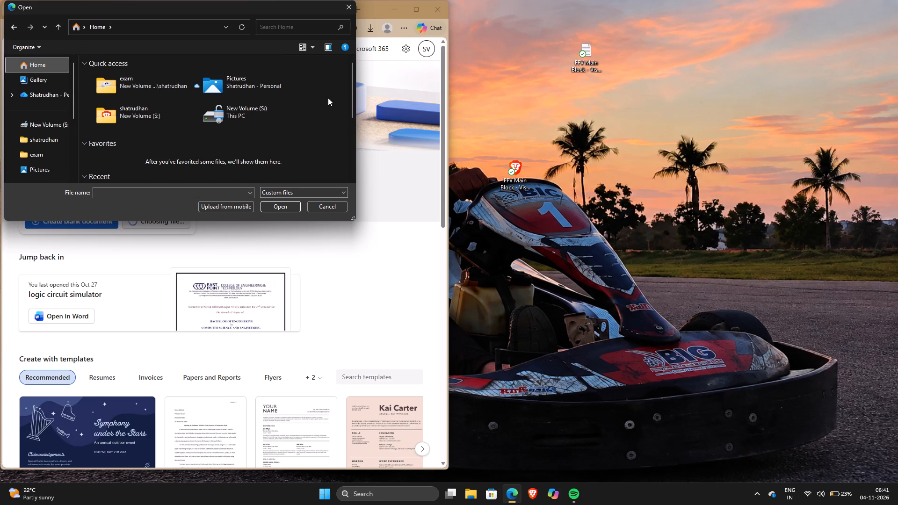
{"action": "left_click_drag", "start_coordinate": [354, 102], "coordinate": [357, 125]}
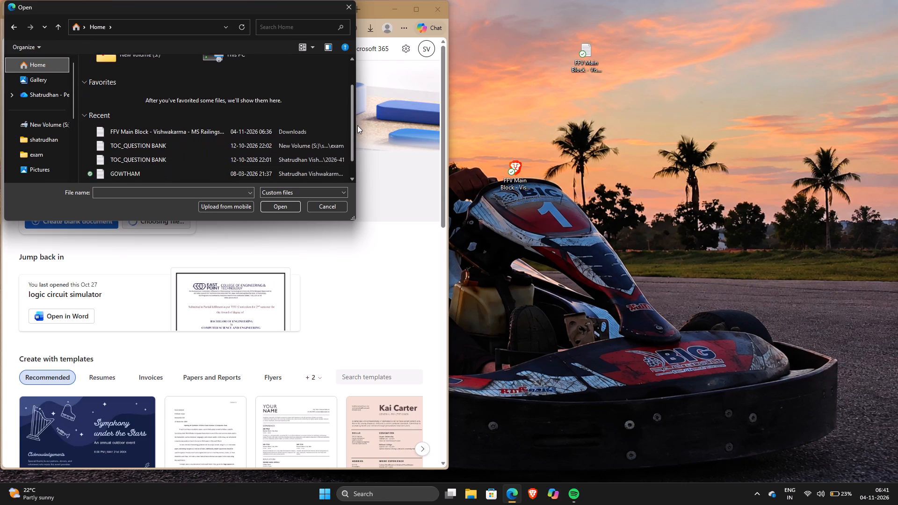
{"action": "left_click_drag", "start_coordinate": [357, 125], "coordinate": [358, 129]}
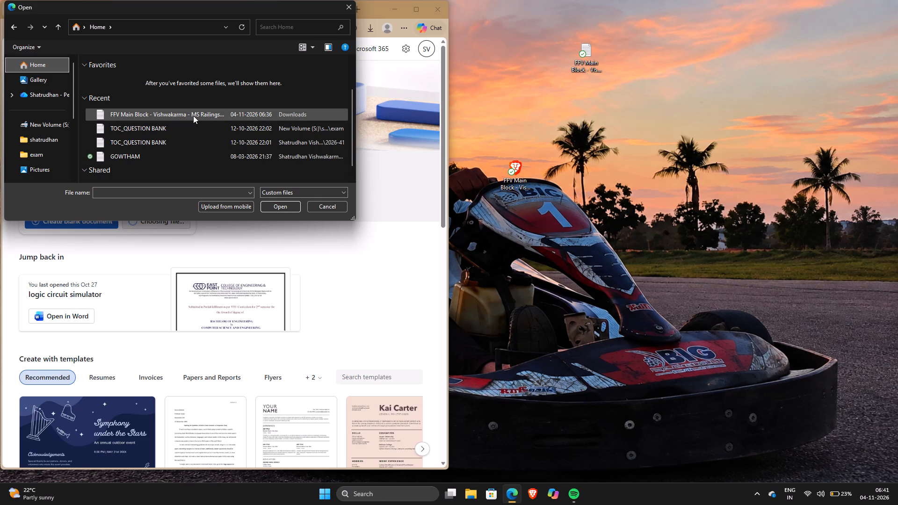
{"action": "left_click", "coordinate": [193, 115]}
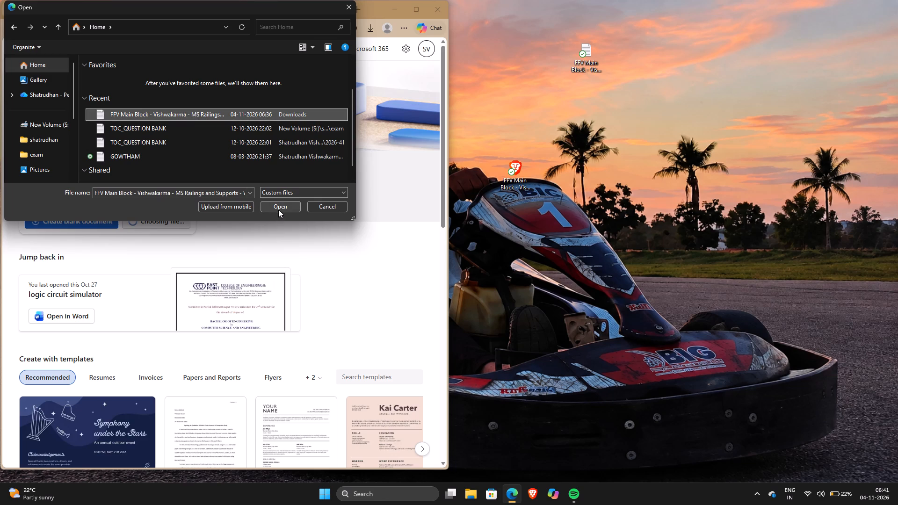
{"action": "left_click", "coordinate": [281, 207]}
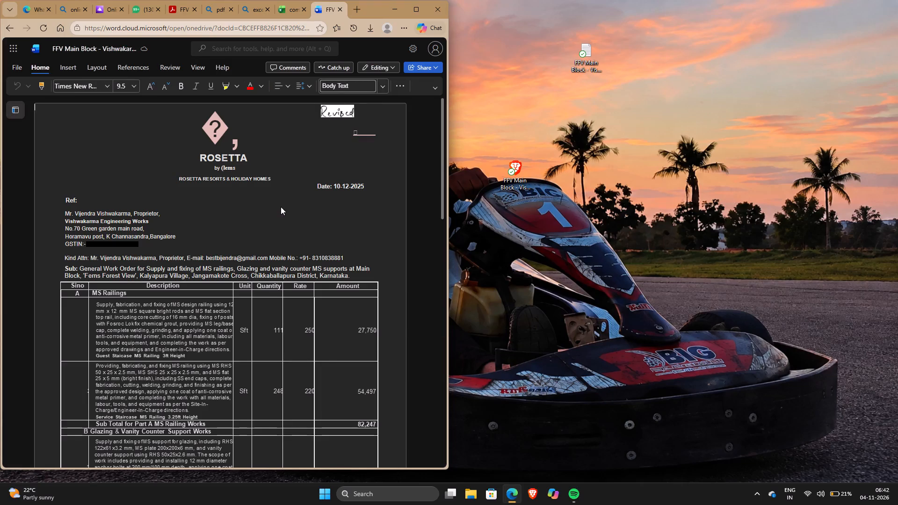
{"action": "left_click", "coordinate": [414, 10]}
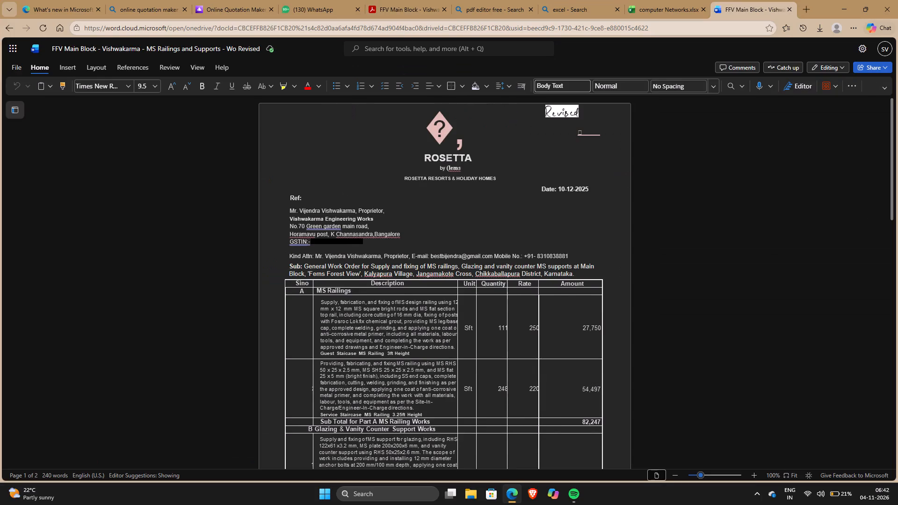
Delete the comma beside the letterhead's diamond logo and the ROSETTA heading below it.
{"action": "left_click", "coordinate": [441, 128]}
{"action": "double_click", "coordinate": [441, 128]}
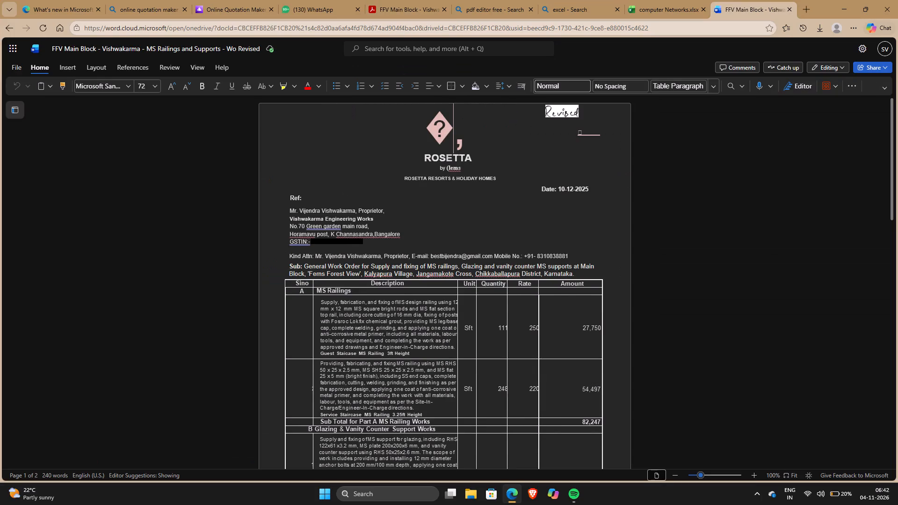
{"action": "key", "text": "Delete"}
{"action": "key", "text": "Delete"}
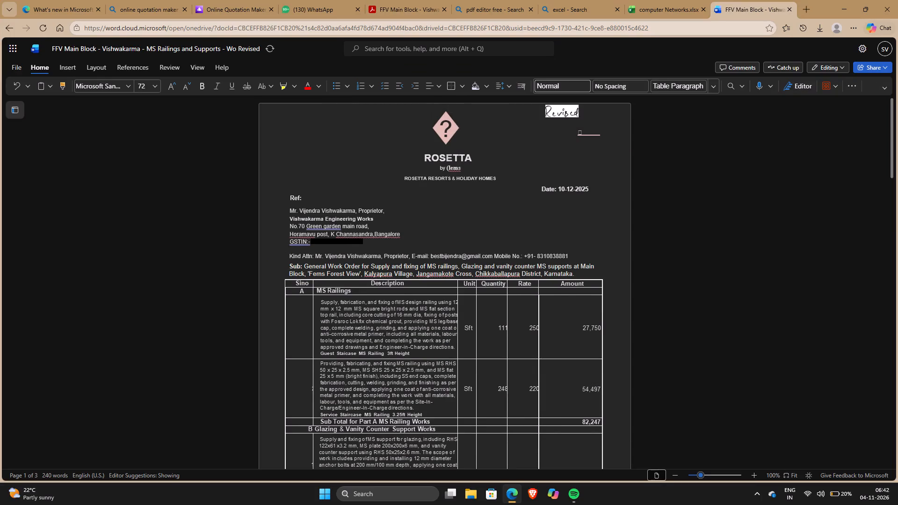
{"action": "key", "text": "Delete"}
{"action": "key", "text": "Delete"}
{"action": "key", "text": "Delete"}
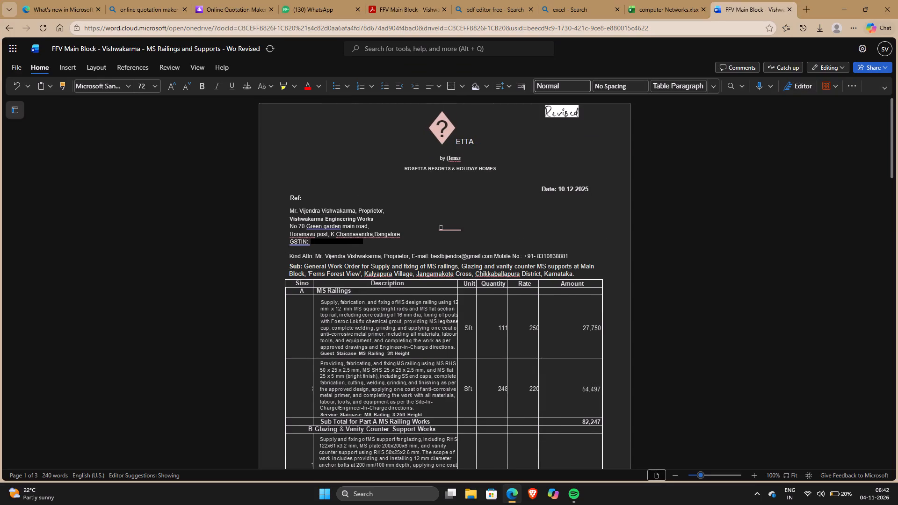
{"action": "key", "text": "Delete"}
{"action": "key", "text": "Delete"}
{"action": "key", "text": "Delete"}
{"action": "key", "text": "Delete"}
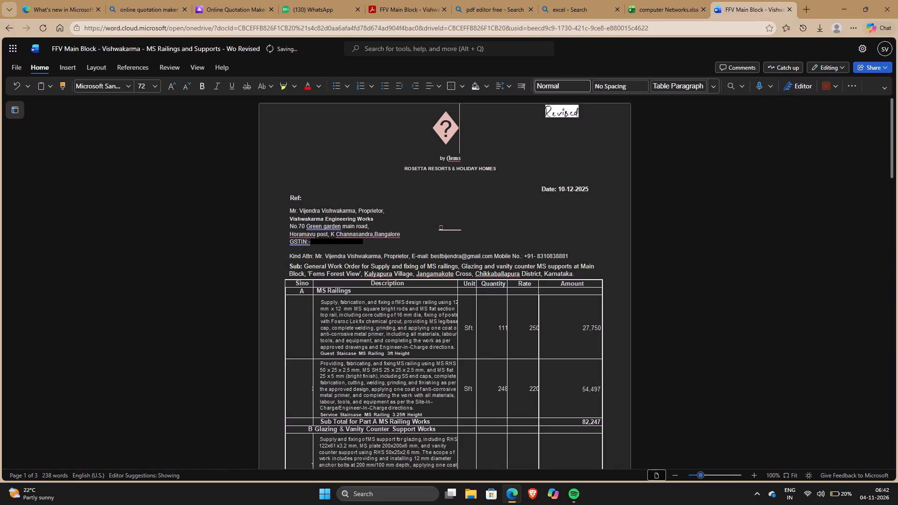
{"action": "key", "text": "Delete"}
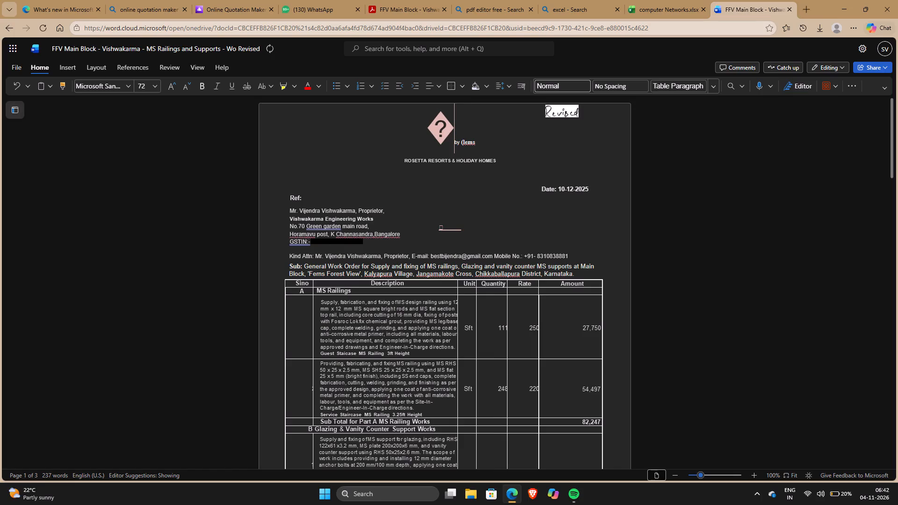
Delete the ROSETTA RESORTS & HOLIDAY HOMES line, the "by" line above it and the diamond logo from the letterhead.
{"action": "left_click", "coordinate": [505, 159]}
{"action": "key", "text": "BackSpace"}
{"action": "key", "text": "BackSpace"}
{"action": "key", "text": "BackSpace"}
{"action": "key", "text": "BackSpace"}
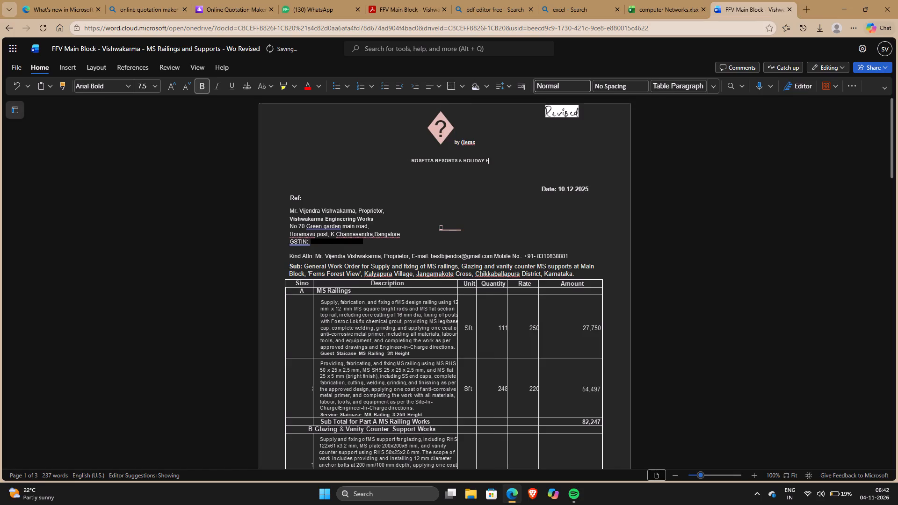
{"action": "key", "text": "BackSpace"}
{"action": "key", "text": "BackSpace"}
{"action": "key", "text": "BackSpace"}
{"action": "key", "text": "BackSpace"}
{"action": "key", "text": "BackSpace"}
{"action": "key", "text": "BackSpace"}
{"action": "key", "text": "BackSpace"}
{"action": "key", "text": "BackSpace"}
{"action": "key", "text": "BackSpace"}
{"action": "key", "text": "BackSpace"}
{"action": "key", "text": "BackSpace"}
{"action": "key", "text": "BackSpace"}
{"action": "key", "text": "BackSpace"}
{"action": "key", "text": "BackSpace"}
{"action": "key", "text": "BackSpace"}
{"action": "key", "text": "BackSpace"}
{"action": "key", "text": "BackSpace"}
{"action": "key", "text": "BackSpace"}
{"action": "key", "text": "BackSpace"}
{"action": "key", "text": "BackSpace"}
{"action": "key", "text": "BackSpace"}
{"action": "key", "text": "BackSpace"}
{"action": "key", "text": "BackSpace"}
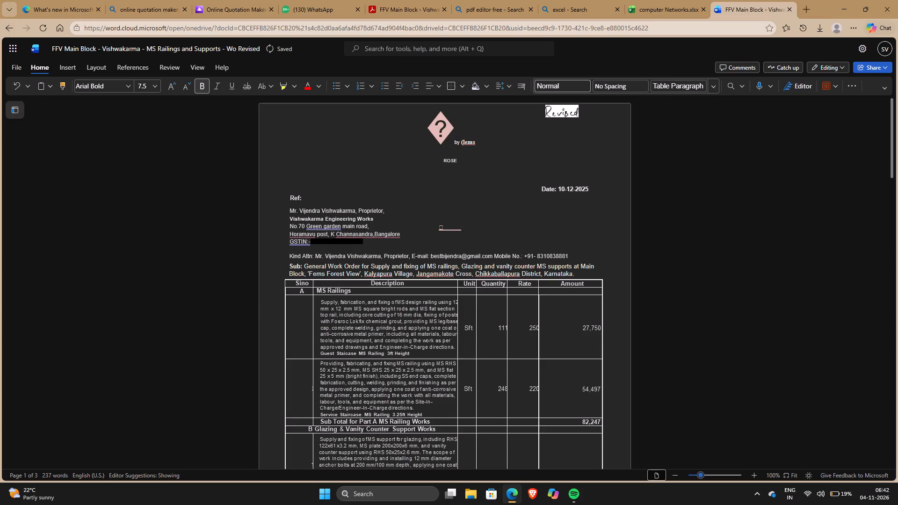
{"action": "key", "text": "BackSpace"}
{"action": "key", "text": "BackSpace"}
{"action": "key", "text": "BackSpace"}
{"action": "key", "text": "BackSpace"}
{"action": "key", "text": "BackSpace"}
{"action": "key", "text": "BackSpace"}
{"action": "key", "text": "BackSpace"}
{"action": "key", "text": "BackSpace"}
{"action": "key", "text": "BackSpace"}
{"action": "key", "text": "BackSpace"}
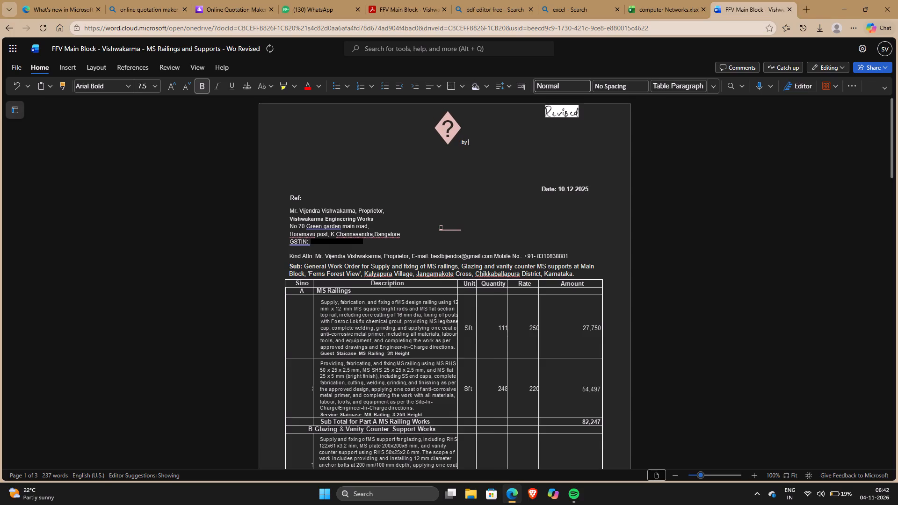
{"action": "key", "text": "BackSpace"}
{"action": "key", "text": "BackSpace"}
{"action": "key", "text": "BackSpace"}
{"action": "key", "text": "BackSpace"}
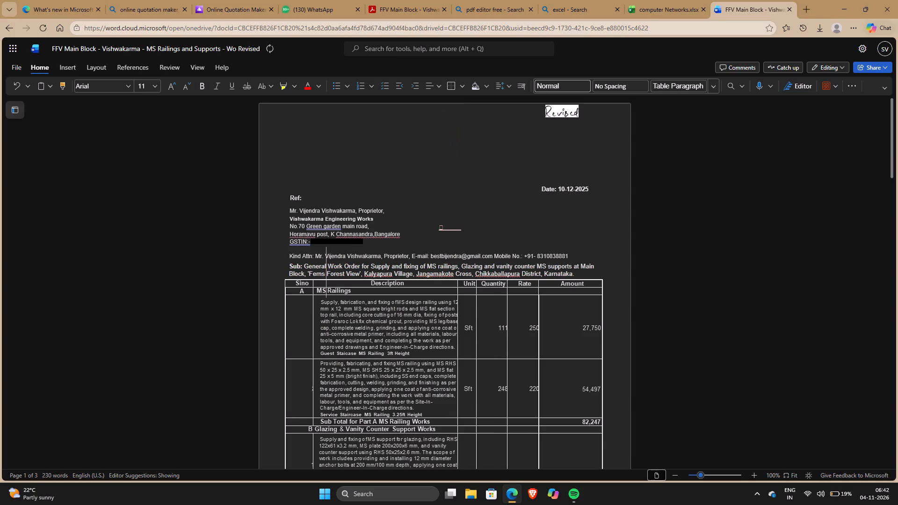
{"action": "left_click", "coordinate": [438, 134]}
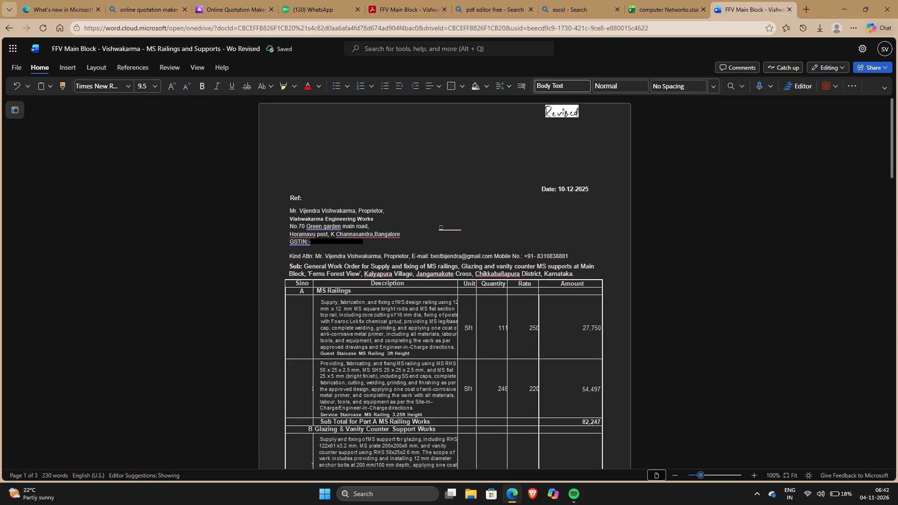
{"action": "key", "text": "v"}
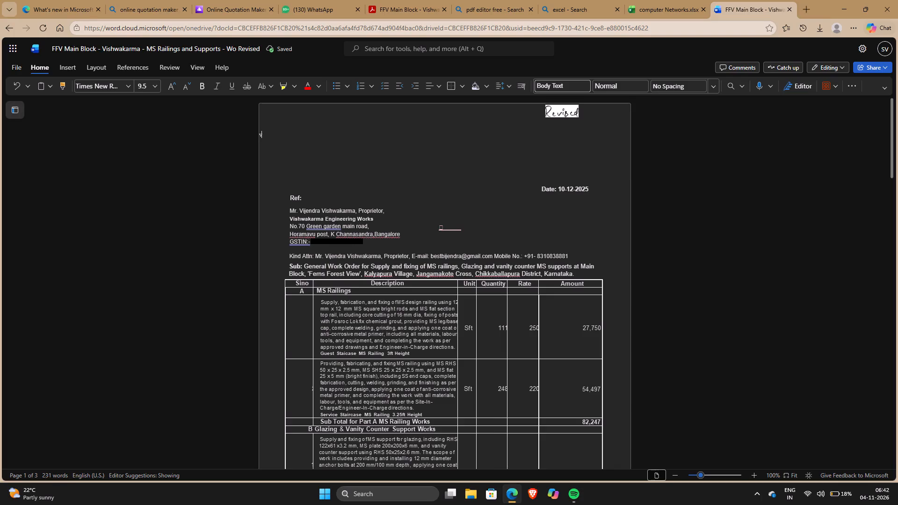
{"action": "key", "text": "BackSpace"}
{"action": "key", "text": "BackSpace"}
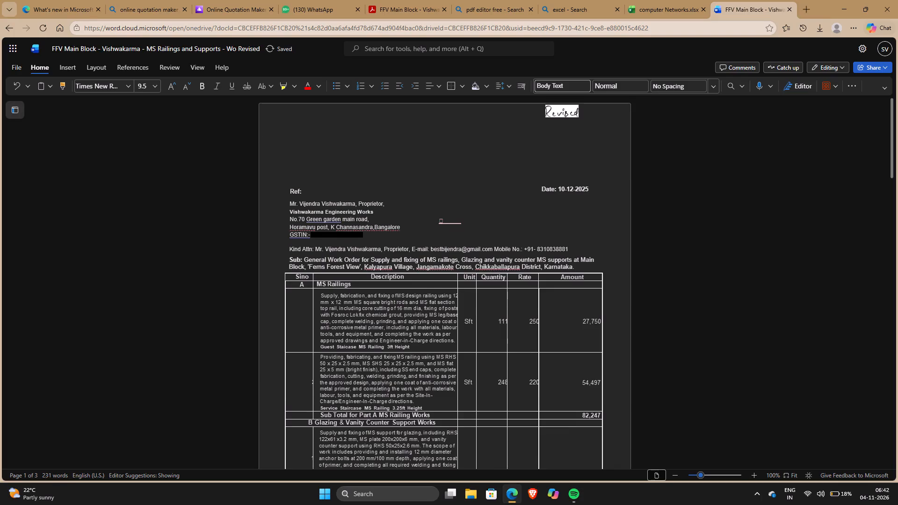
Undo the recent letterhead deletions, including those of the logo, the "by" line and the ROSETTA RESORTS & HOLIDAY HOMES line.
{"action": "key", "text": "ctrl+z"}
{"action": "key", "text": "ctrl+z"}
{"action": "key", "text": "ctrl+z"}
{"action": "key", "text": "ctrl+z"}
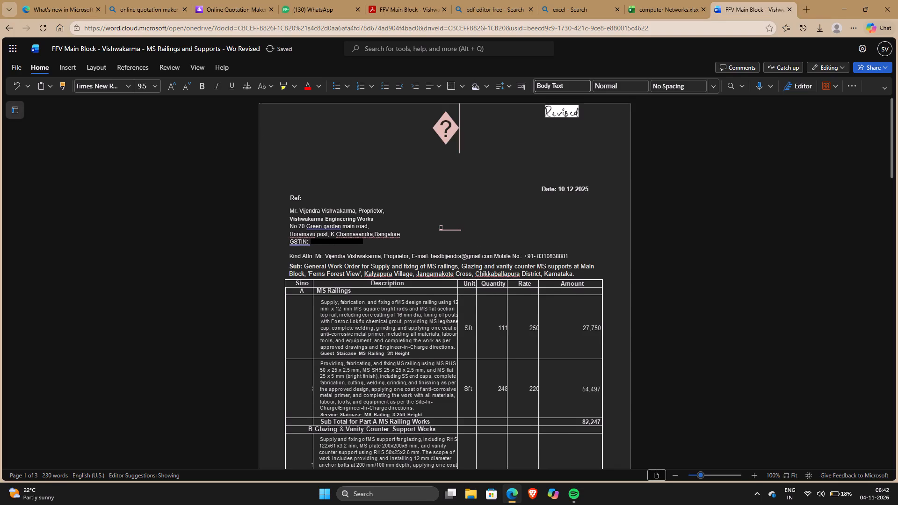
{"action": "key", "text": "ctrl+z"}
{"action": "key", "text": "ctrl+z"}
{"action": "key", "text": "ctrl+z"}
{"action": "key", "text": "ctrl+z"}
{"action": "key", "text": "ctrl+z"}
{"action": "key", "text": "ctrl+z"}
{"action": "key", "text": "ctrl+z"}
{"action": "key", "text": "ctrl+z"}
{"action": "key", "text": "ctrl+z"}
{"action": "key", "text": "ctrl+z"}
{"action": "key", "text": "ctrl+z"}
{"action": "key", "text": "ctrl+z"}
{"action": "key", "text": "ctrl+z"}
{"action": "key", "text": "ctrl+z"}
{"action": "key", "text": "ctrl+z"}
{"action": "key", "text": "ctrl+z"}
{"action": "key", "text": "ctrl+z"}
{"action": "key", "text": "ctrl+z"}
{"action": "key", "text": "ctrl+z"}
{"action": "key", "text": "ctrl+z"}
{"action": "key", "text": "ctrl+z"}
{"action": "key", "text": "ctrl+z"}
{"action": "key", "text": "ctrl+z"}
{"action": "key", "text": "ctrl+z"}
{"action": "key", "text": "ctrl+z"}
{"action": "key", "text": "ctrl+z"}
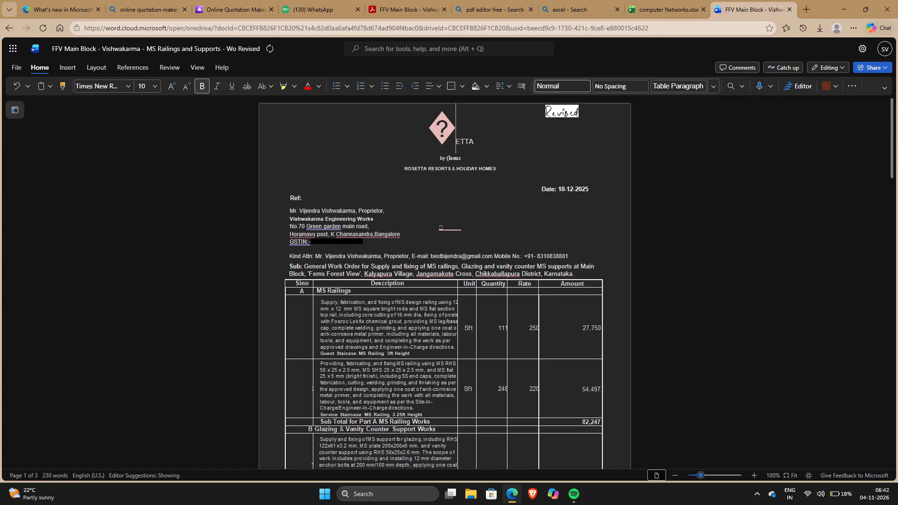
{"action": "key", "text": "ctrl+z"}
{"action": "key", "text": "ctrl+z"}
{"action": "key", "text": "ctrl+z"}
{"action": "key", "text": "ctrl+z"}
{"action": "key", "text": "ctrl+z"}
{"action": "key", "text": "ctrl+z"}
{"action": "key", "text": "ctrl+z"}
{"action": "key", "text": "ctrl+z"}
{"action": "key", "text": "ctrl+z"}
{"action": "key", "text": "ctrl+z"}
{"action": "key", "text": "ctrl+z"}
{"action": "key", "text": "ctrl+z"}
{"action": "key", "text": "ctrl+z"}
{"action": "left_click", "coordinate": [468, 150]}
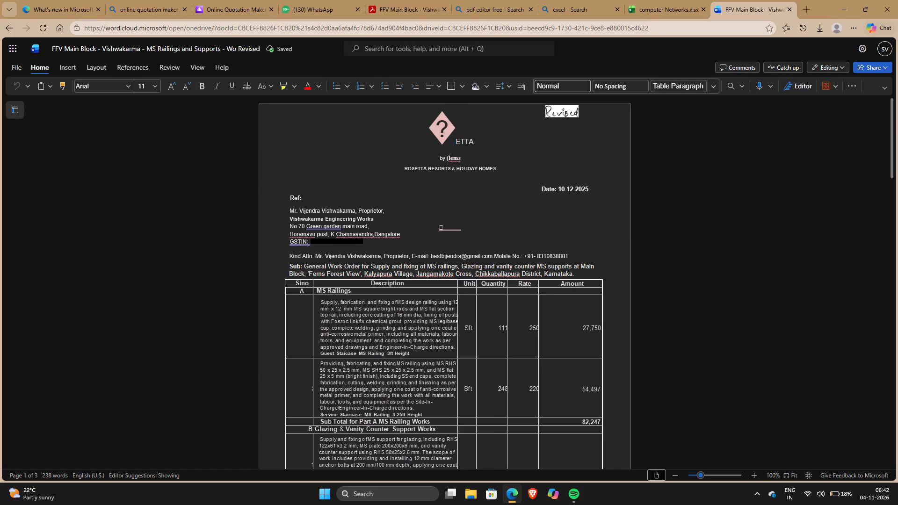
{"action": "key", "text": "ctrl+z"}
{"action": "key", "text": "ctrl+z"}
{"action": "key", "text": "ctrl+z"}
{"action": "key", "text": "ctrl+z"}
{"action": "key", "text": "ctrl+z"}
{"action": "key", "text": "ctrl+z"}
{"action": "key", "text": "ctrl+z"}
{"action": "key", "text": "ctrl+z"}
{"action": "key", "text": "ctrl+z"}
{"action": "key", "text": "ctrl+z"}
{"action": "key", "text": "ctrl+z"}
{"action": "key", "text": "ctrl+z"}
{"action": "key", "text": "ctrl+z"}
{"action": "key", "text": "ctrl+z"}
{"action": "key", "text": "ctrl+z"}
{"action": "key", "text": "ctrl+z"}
Delete the leftover ETTA text and the diamond logo from the letterhead, keeping the lines below them.
{"action": "left_click", "coordinate": [482, 158]}
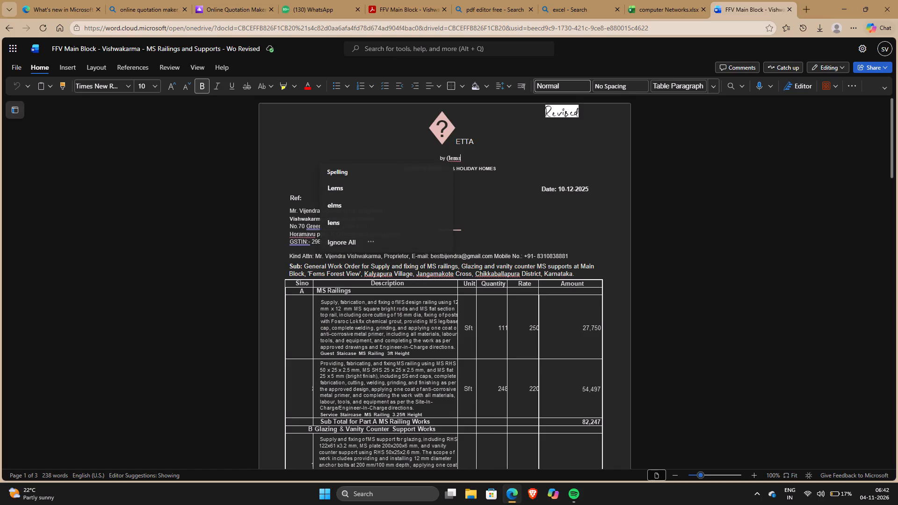
{"action": "left_click", "coordinate": [482, 158]}
{"action": "left_click", "coordinate": [476, 135]}
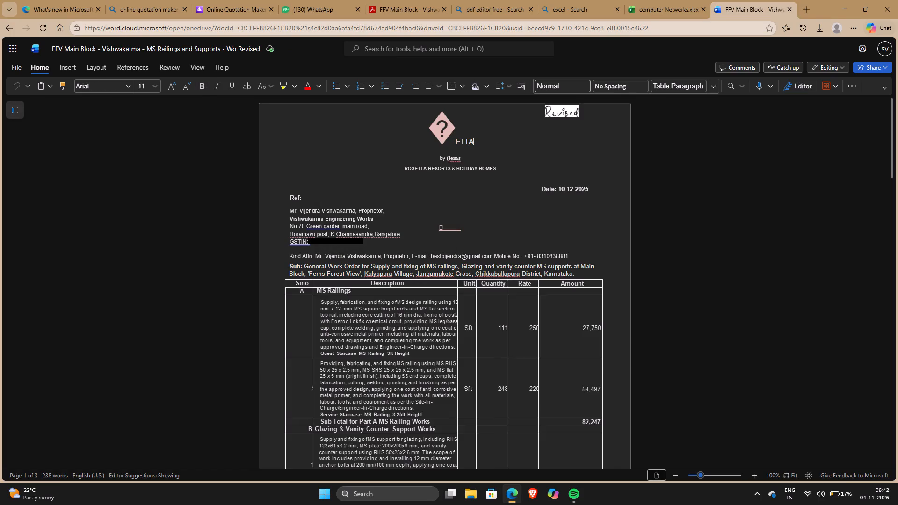
{"action": "key", "text": "BackSpace"}
{"action": "key", "text": "BackSpace"}
{"action": "key", "text": "BackSpace"}
{"action": "key", "text": "BackSpace"}
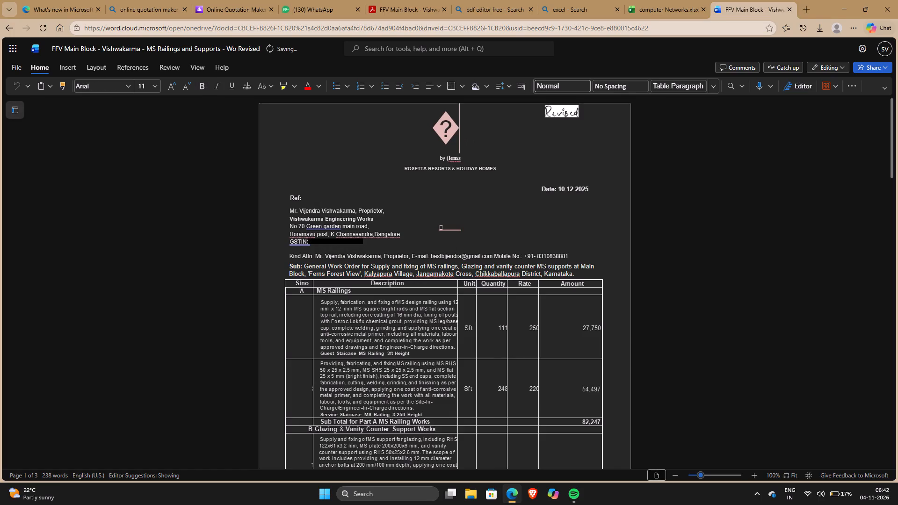
{"action": "key", "text": "BackSpace"}
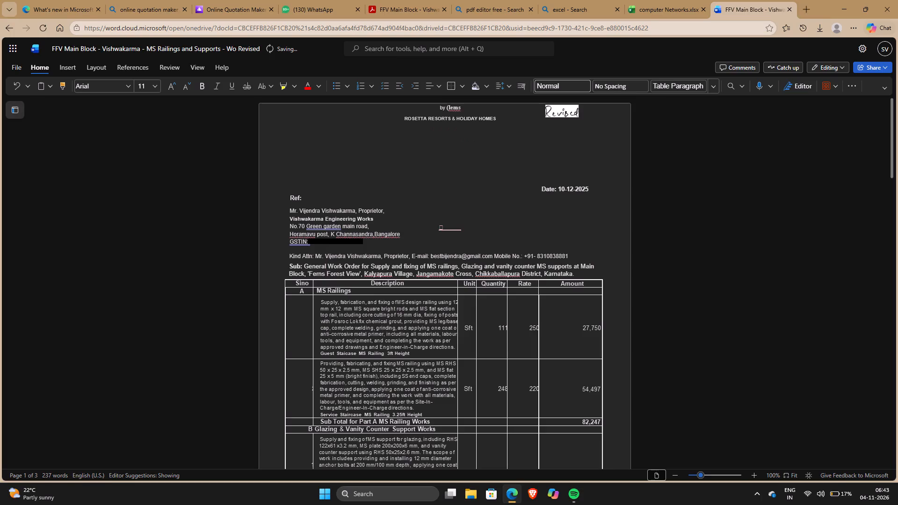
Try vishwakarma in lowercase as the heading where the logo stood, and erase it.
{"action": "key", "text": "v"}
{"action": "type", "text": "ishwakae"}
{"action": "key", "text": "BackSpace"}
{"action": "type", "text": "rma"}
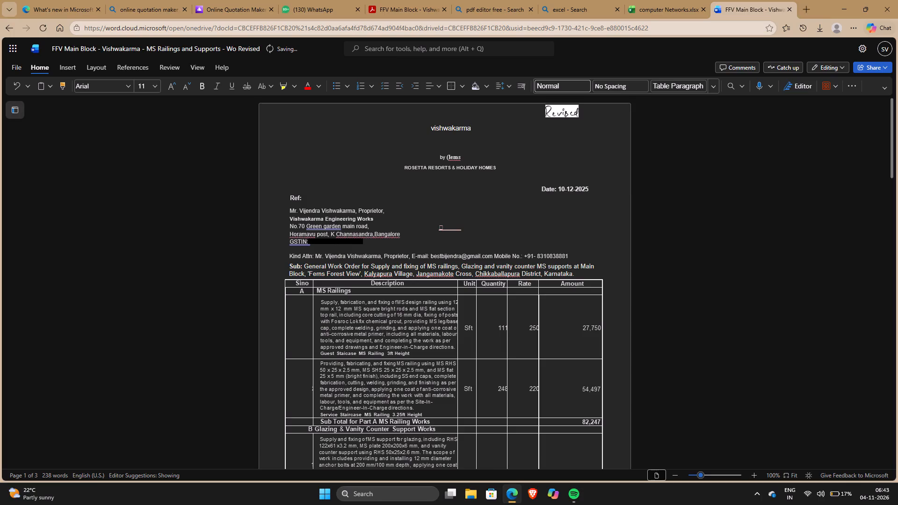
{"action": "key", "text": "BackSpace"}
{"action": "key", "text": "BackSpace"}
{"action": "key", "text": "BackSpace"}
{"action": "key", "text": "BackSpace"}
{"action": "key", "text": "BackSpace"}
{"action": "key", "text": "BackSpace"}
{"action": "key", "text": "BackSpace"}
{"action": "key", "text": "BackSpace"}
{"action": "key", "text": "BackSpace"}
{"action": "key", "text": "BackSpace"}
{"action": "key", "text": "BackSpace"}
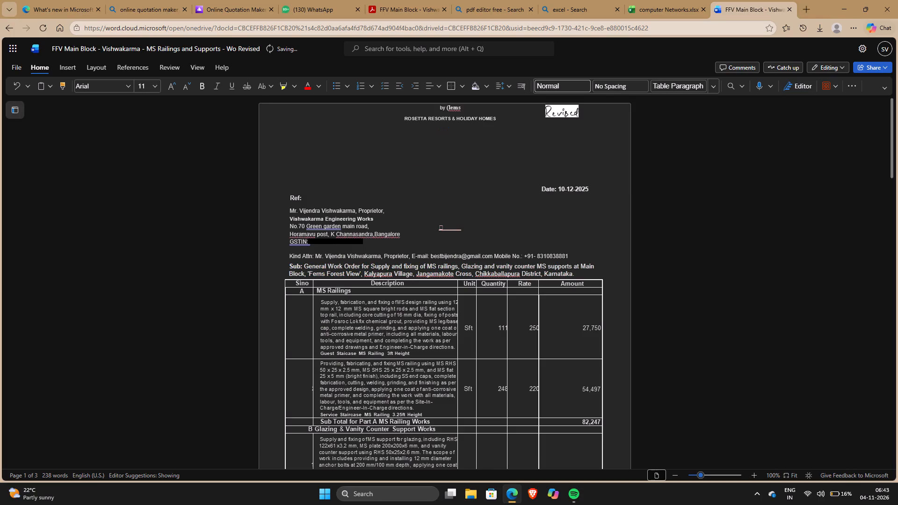
Enter VISHWAKARMA in capitals as the letterhead heading above the "by" line.
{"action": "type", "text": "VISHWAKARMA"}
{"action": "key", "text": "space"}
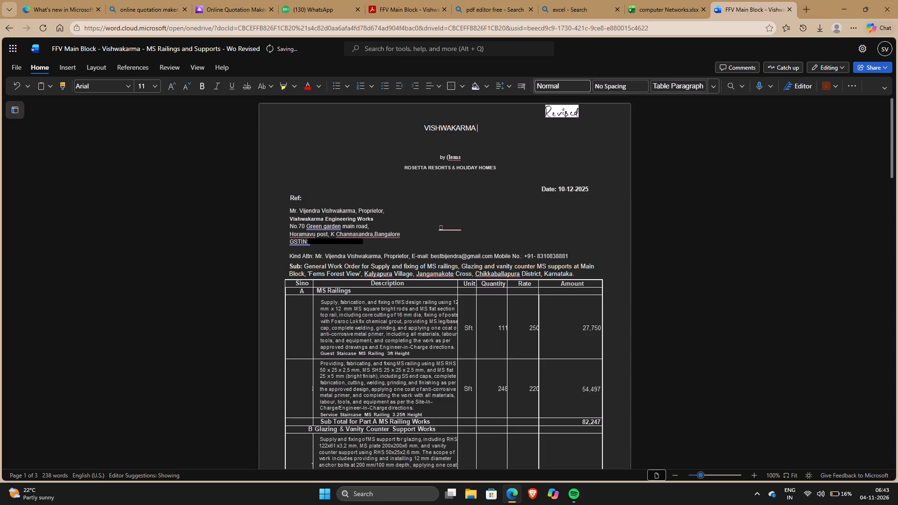
{"action": "left_click", "coordinate": [454, 141]}
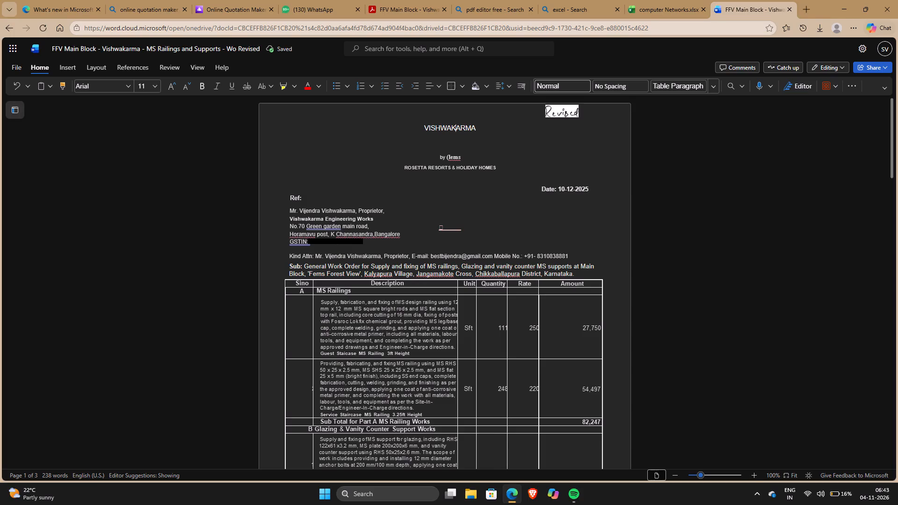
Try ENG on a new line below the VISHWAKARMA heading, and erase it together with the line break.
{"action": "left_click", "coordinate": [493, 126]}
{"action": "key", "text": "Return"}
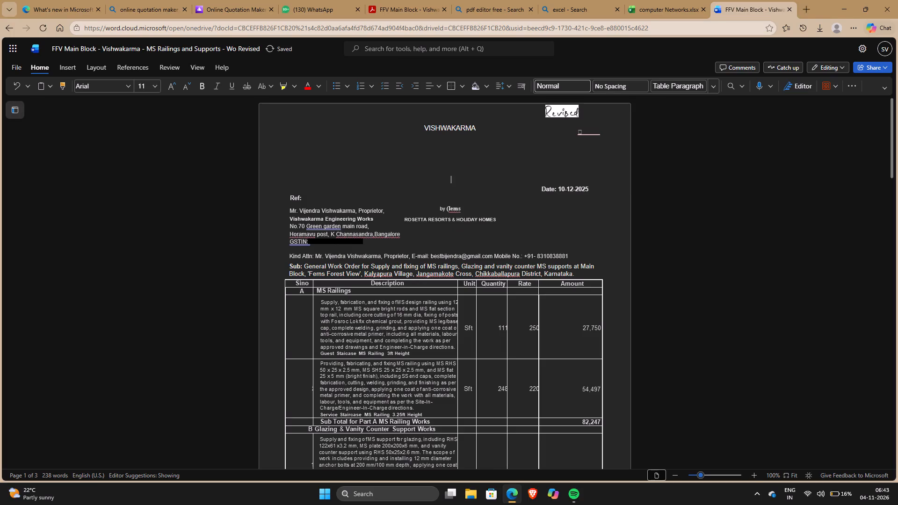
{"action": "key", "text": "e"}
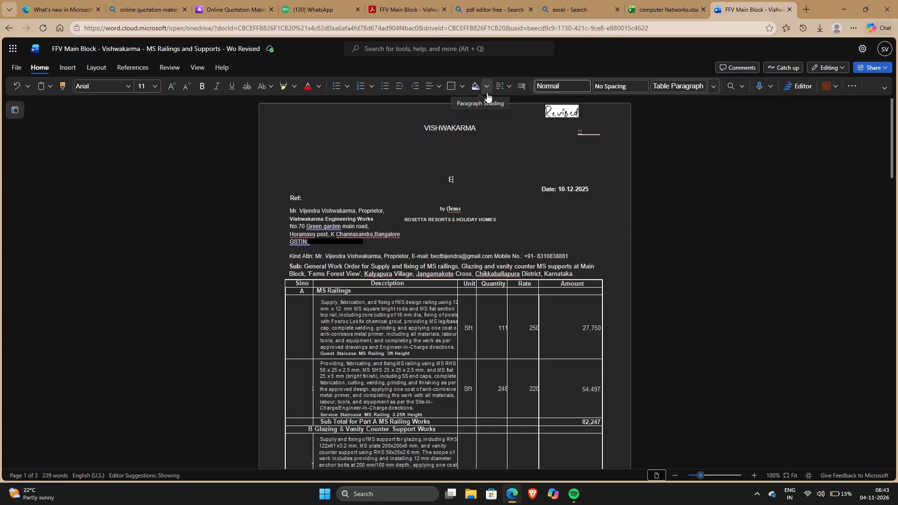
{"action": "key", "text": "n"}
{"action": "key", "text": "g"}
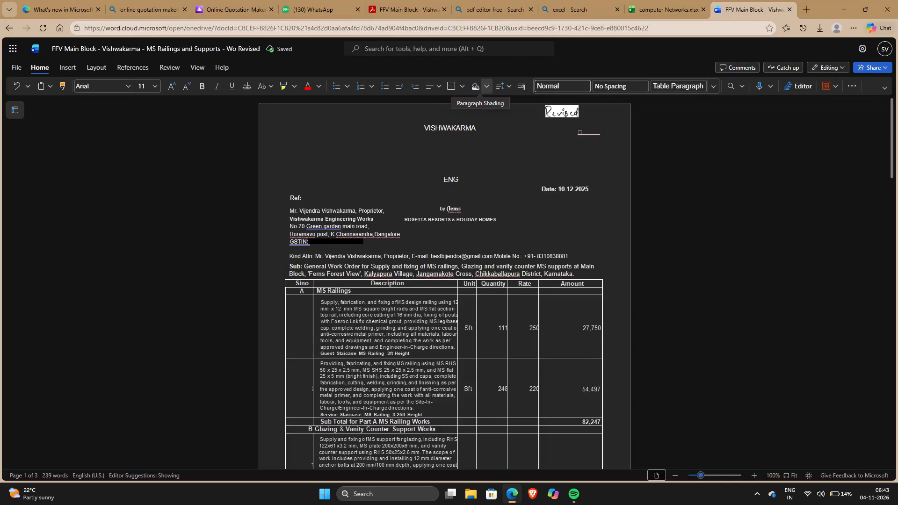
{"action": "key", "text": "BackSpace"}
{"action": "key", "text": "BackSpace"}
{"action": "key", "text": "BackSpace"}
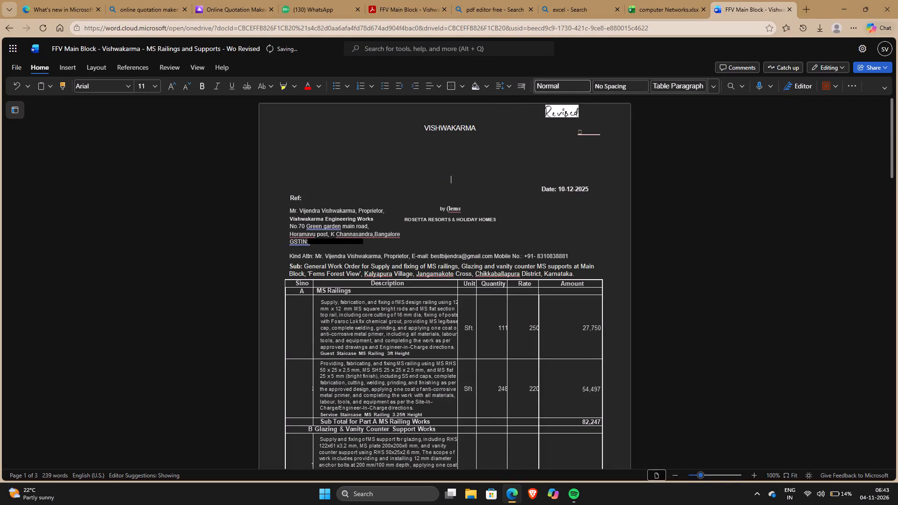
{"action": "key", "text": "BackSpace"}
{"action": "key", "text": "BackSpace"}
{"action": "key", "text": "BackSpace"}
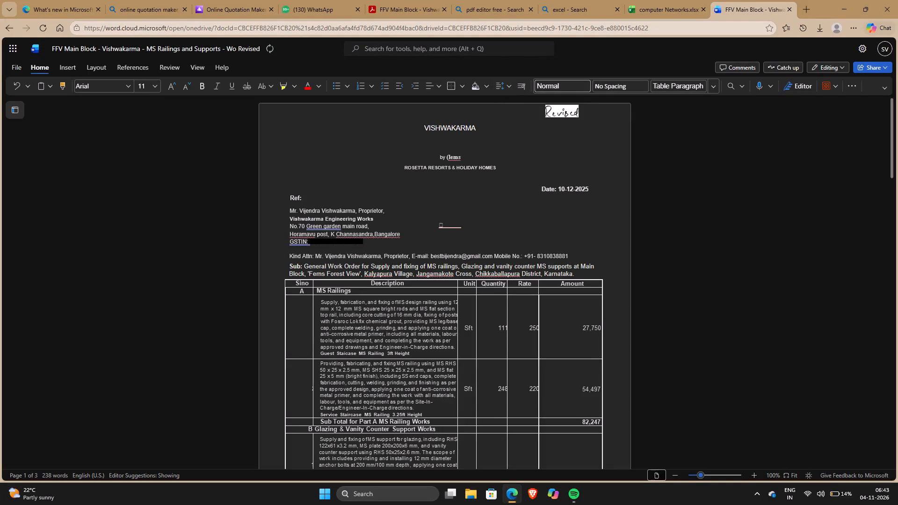
Format the VISHWAKARMA heading with an orange font colour and size 24.
{"action": "left_click_drag", "start_coordinate": [481, 125], "coordinate": [401, 127]}
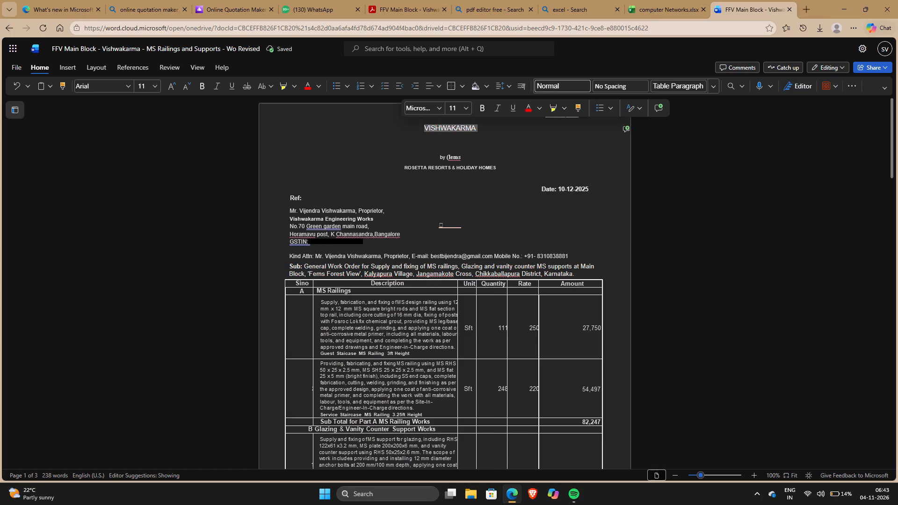
{"action": "left_click", "coordinate": [318, 86]}
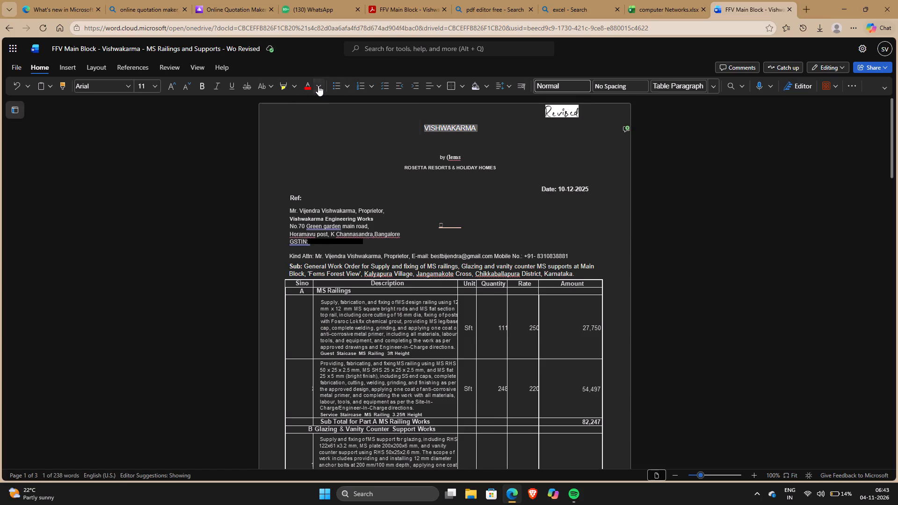
{"action": "left_click", "coordinate": [412, 202]}
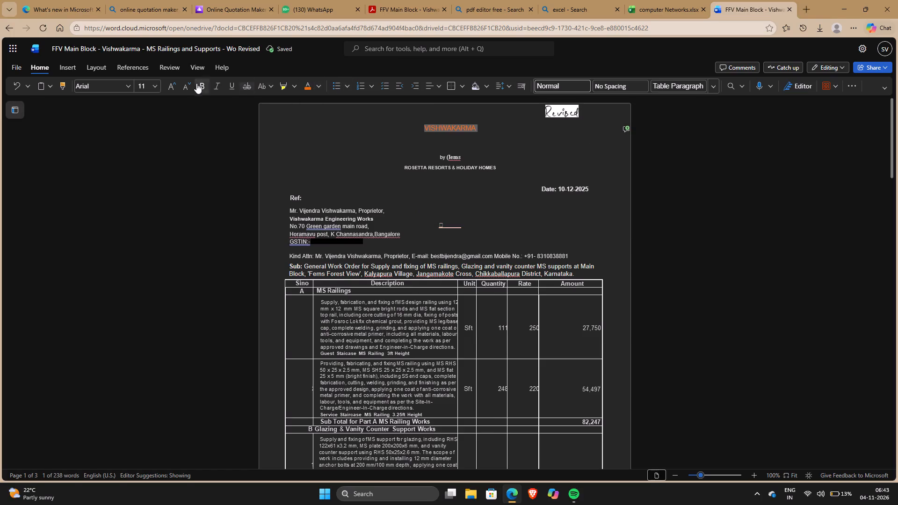
{"action": "left_click", "coordinate": [156, 85]}
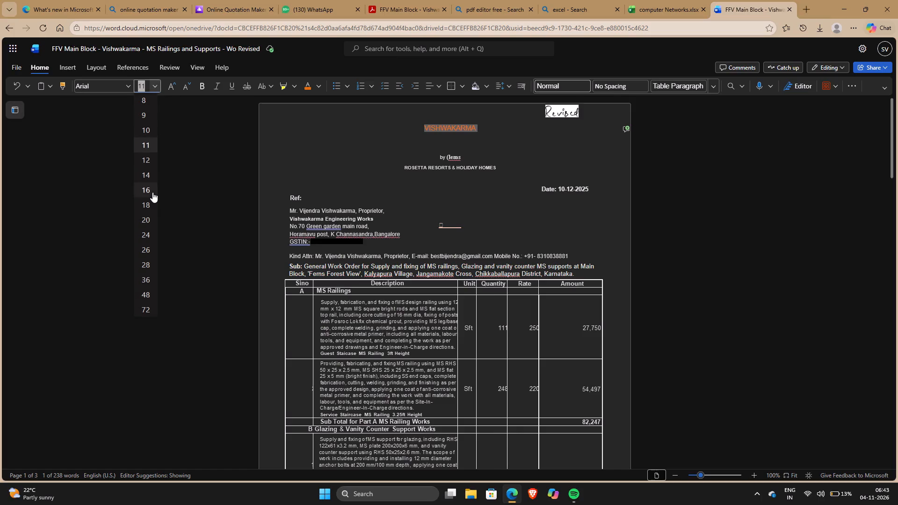
{"action": "left_click", "coordinate": [146, 233]}
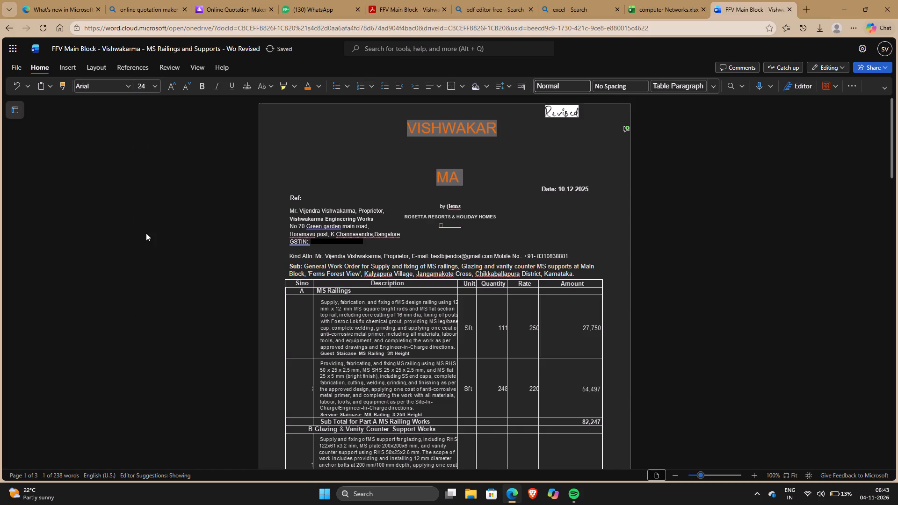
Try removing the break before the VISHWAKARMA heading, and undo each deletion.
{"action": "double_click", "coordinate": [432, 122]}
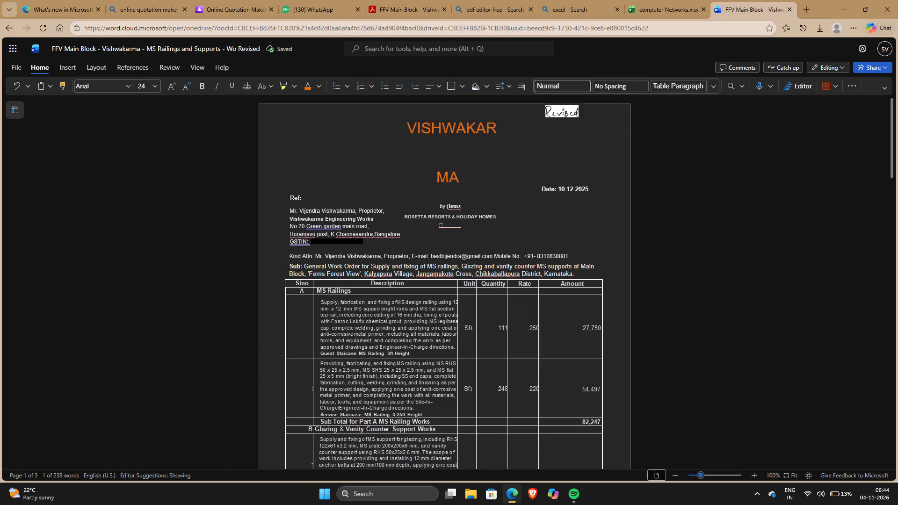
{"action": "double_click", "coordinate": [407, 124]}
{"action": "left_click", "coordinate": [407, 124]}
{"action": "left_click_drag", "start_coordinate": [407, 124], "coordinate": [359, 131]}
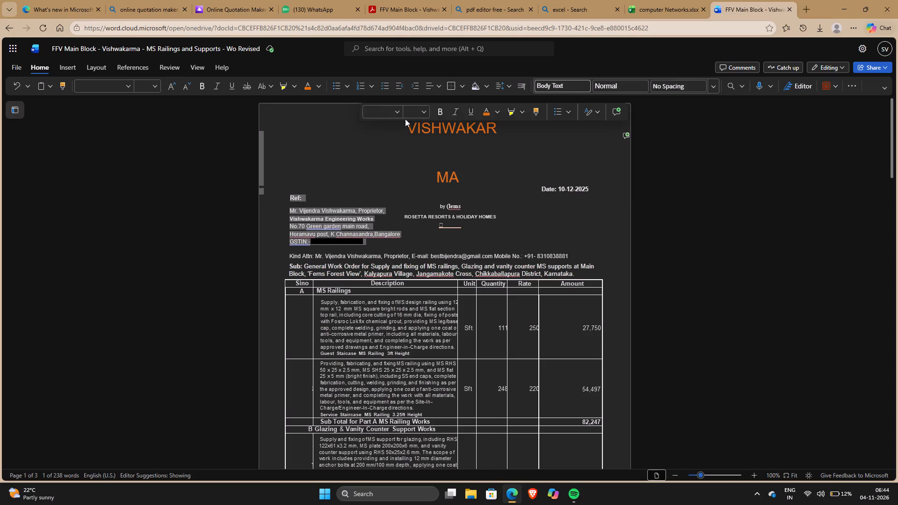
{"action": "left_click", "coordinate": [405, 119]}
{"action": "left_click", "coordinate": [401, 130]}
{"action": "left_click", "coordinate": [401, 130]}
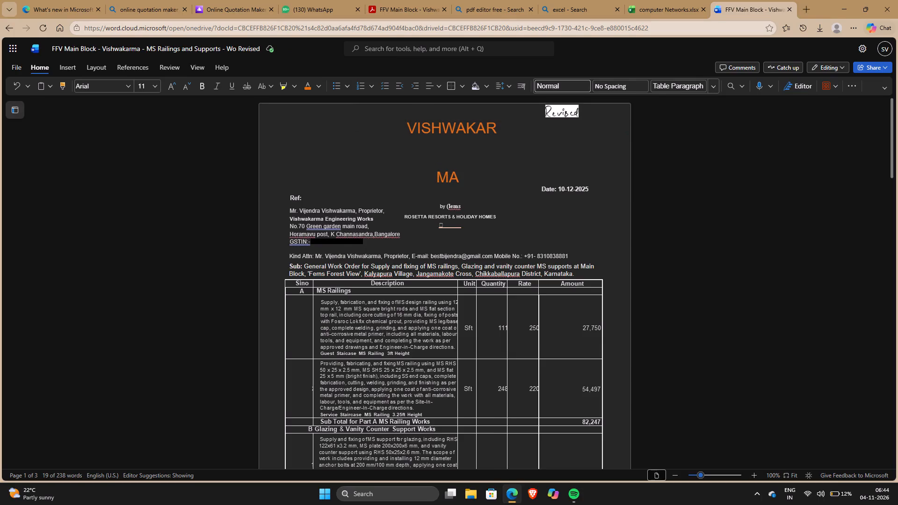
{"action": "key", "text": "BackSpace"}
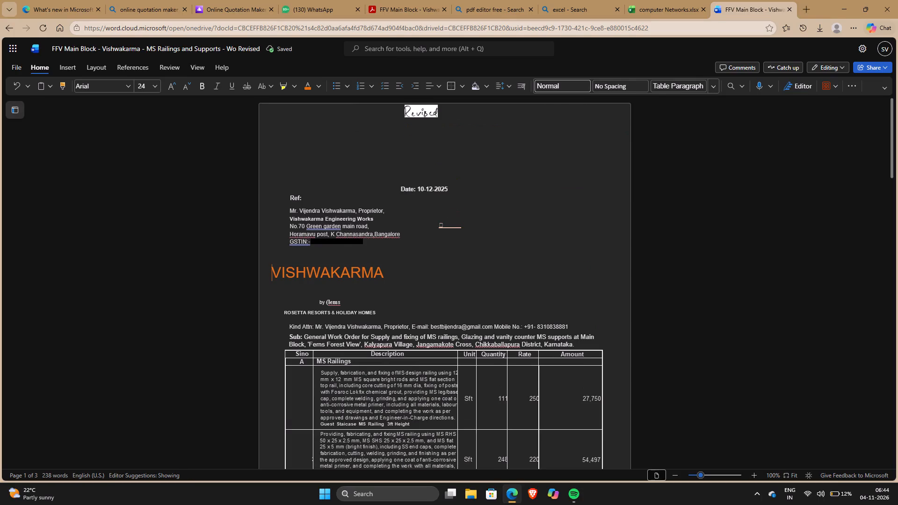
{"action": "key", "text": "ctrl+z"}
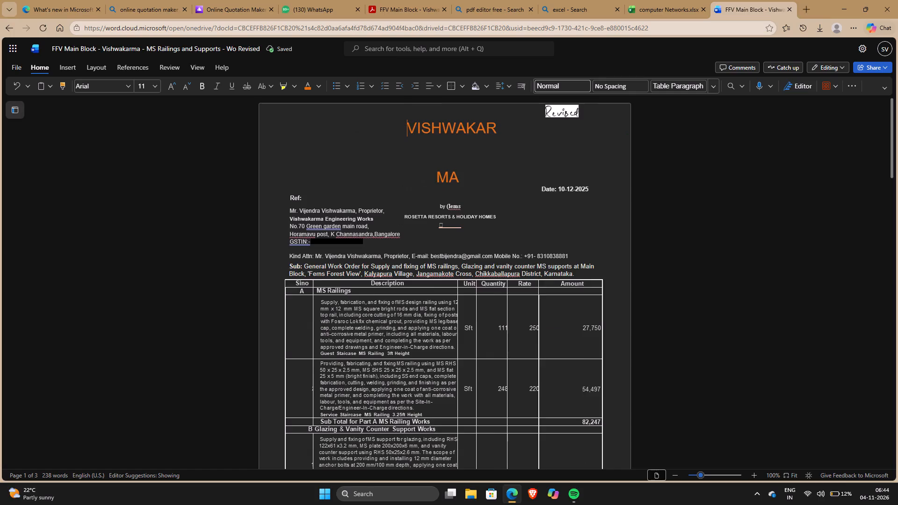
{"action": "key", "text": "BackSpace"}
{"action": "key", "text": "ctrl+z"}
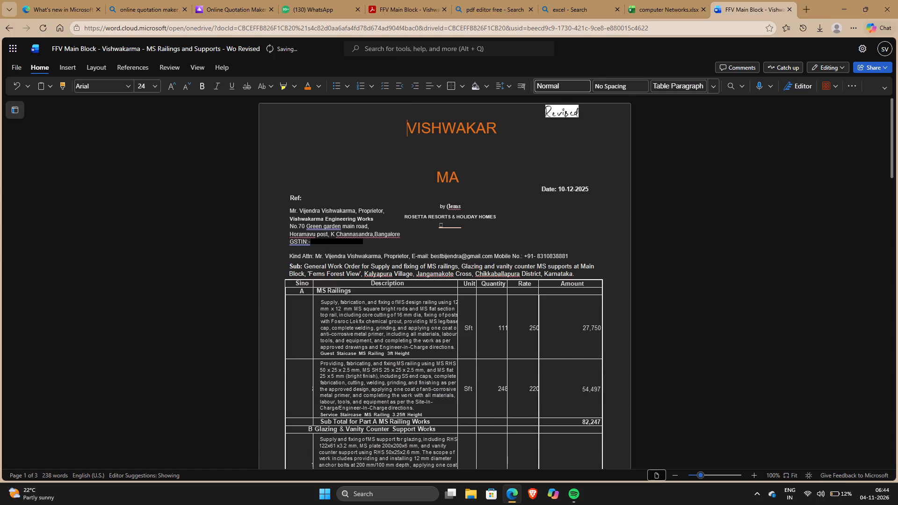
Delete the handwritten Revised stamp above the date.
{"action": "left_click", "coordinate": [593, 112]}
{"action": "key", "text": "BackSpace"}
{"action": "key", "text": "BackSpace"}
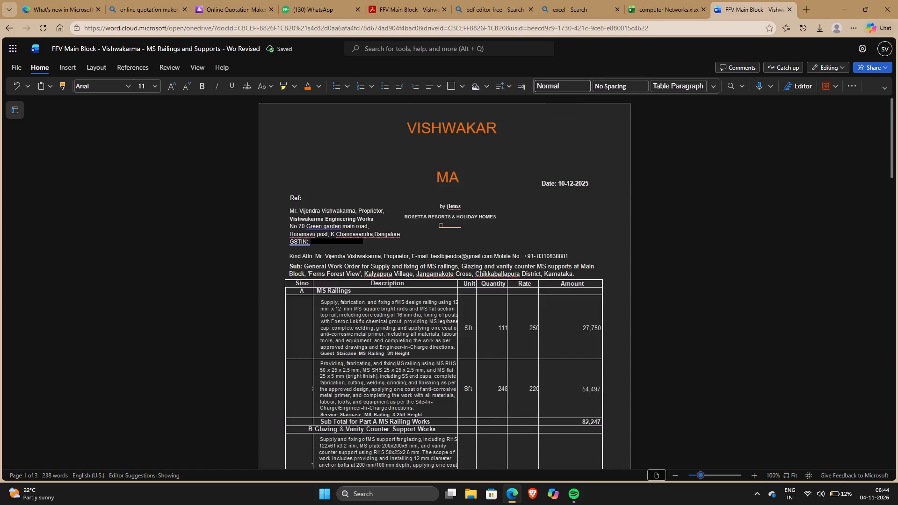
Set the VISHWAKARMA heading's line spacing to 1 and remove the space before the paragraph.
{"action": "left_click", "coordinate": [499, 128]}
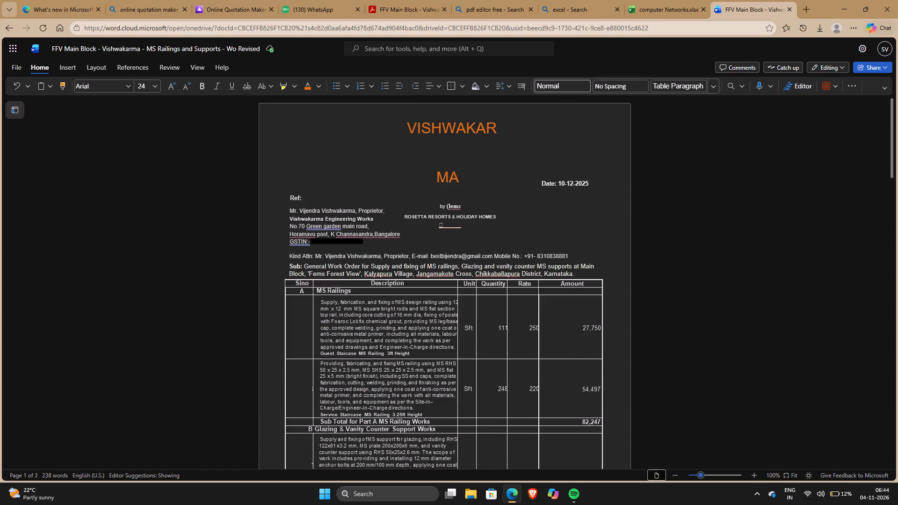
{"action": "left_click", "coordinate": [443, 159]}
{"action": "left_click", "coordinate": [499, 86]}
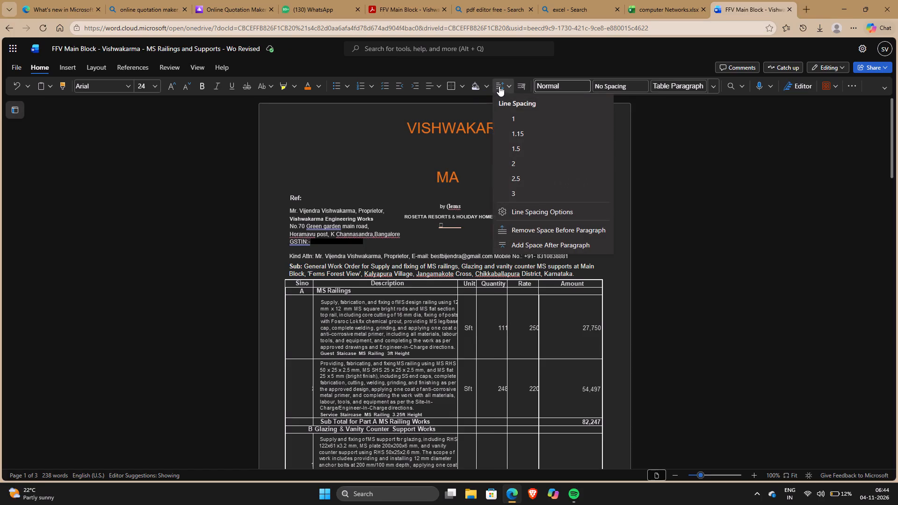
{"action": "left_click", "coordinate": [514, 116]}
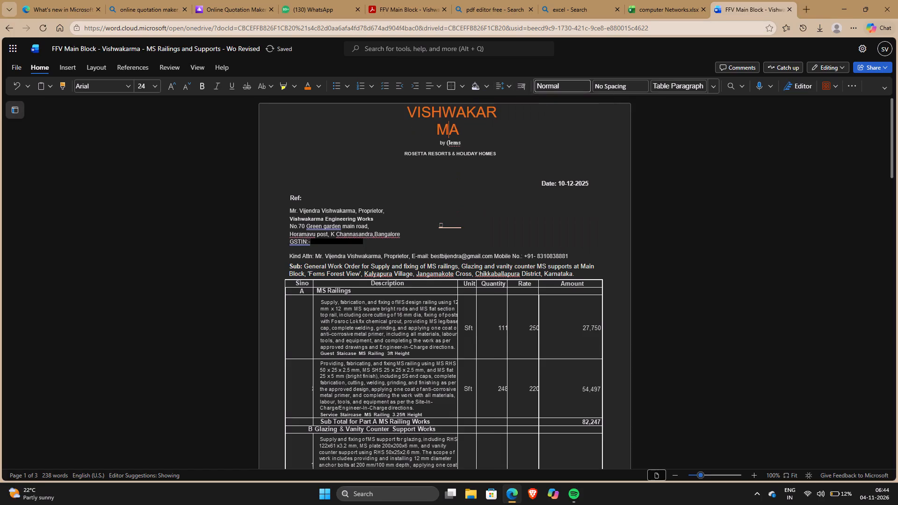
{"action": "left_click", "coordinate": [505, 84]}
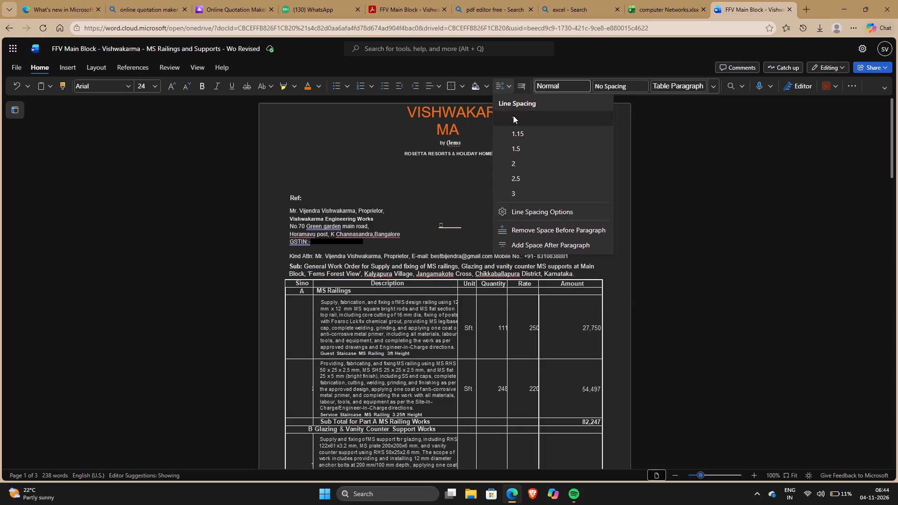
{"action": "left_click", "coordinate": [528, 228]}
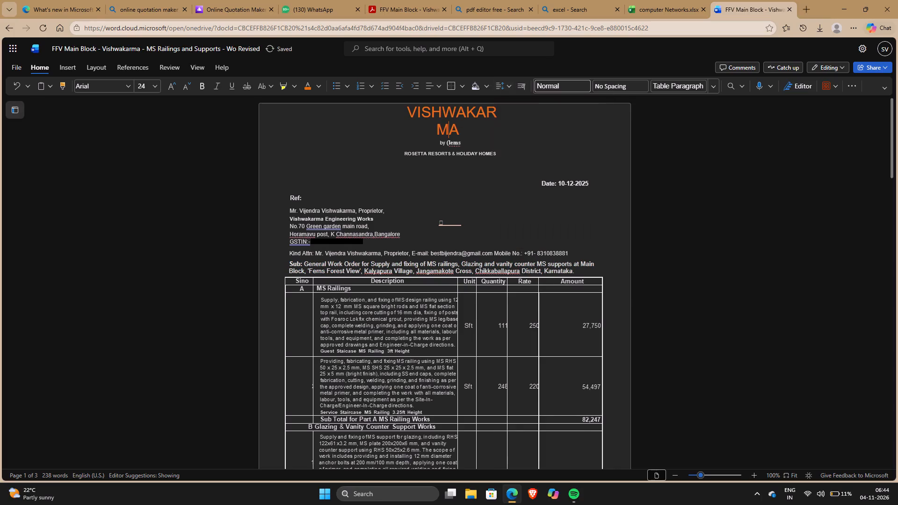
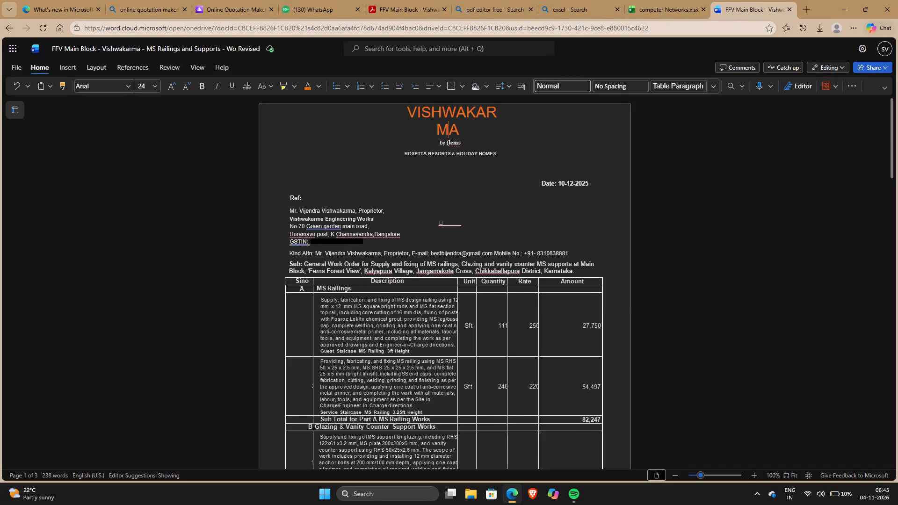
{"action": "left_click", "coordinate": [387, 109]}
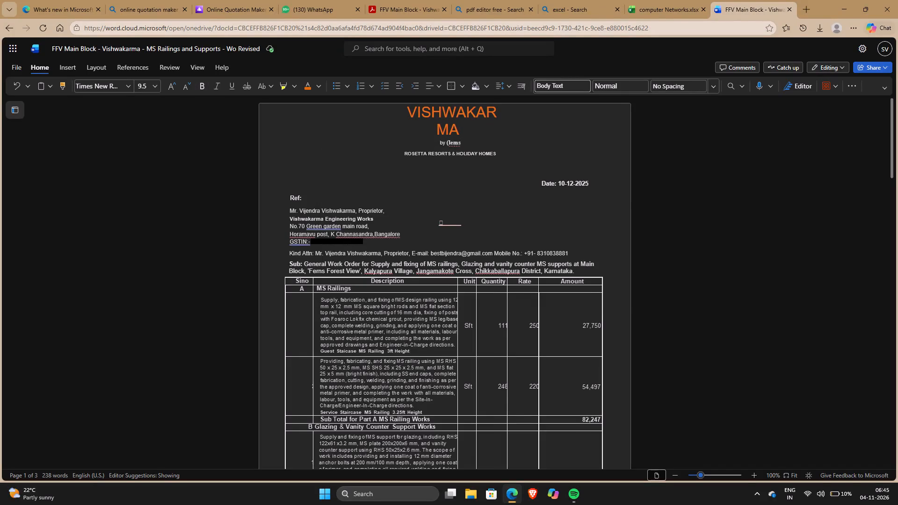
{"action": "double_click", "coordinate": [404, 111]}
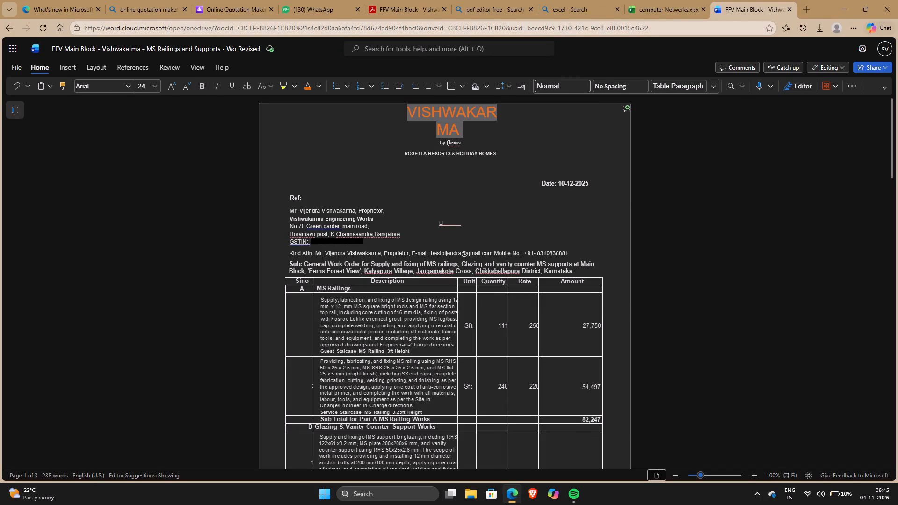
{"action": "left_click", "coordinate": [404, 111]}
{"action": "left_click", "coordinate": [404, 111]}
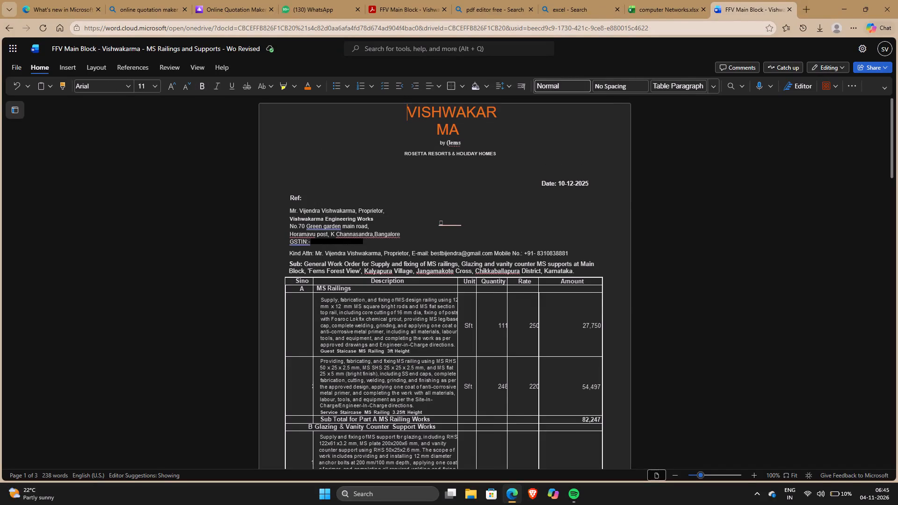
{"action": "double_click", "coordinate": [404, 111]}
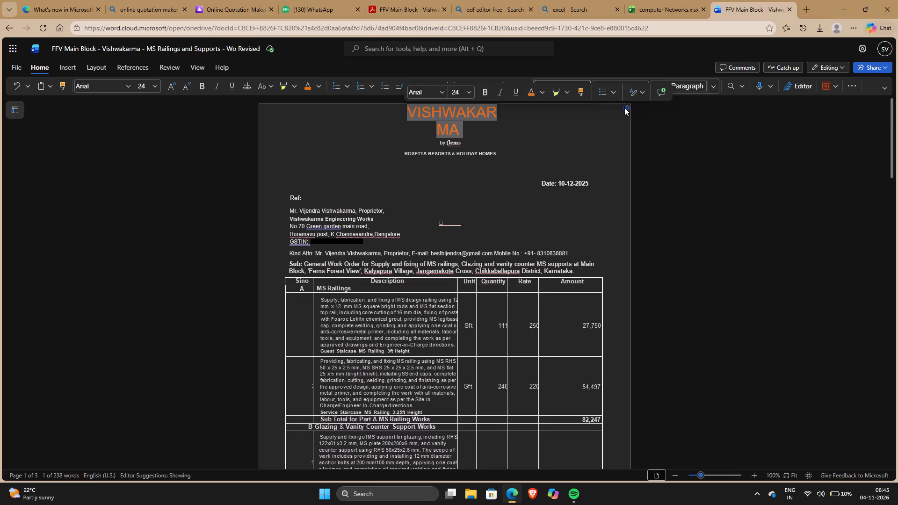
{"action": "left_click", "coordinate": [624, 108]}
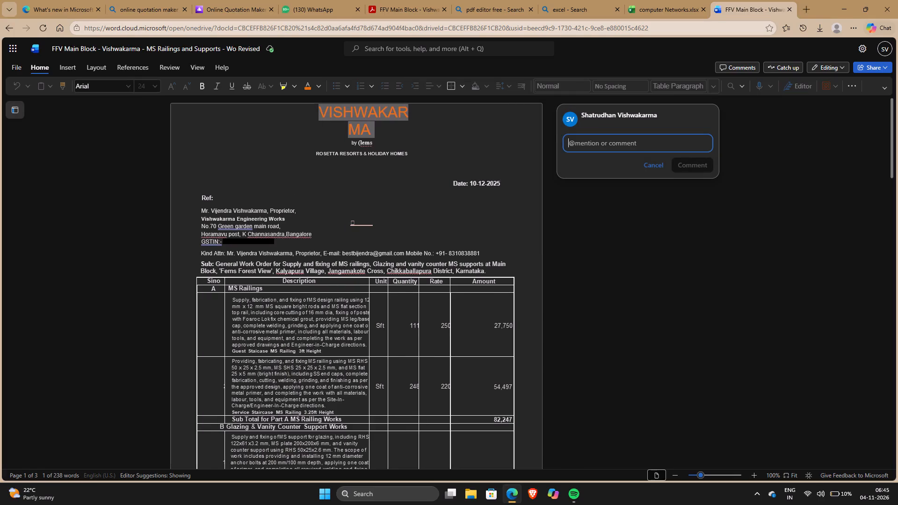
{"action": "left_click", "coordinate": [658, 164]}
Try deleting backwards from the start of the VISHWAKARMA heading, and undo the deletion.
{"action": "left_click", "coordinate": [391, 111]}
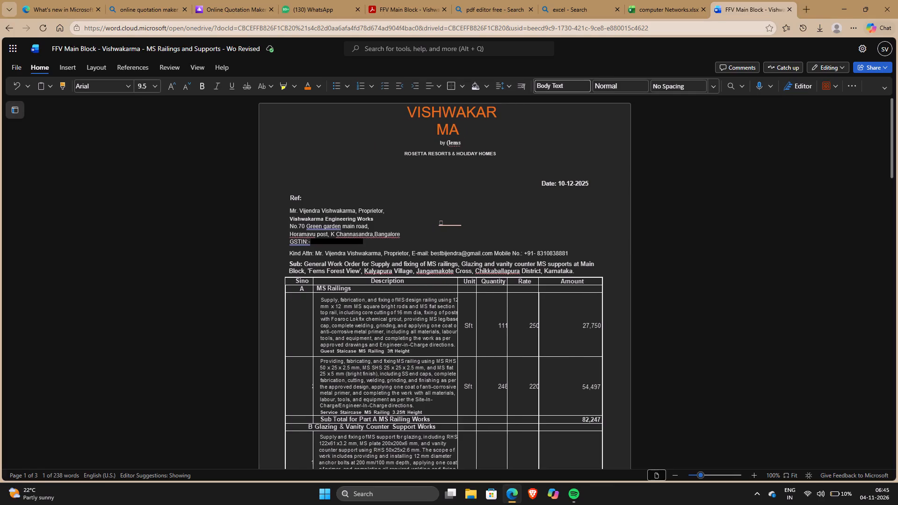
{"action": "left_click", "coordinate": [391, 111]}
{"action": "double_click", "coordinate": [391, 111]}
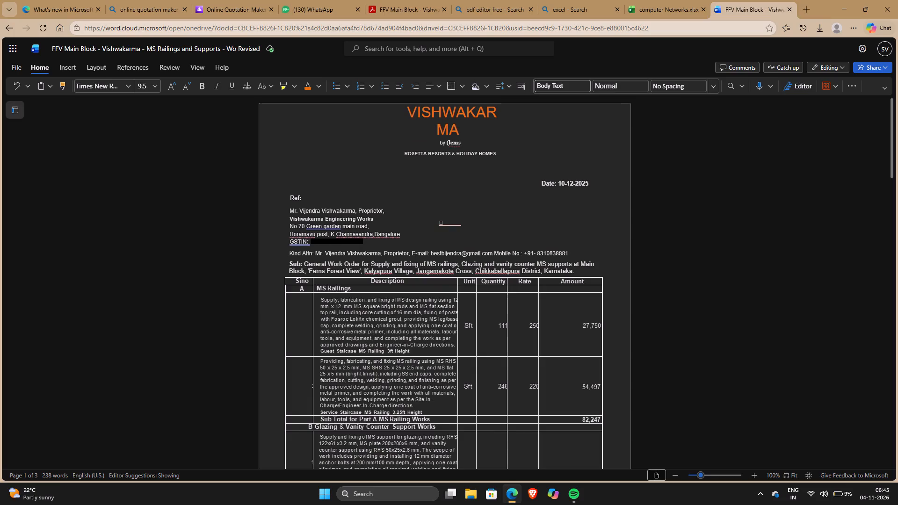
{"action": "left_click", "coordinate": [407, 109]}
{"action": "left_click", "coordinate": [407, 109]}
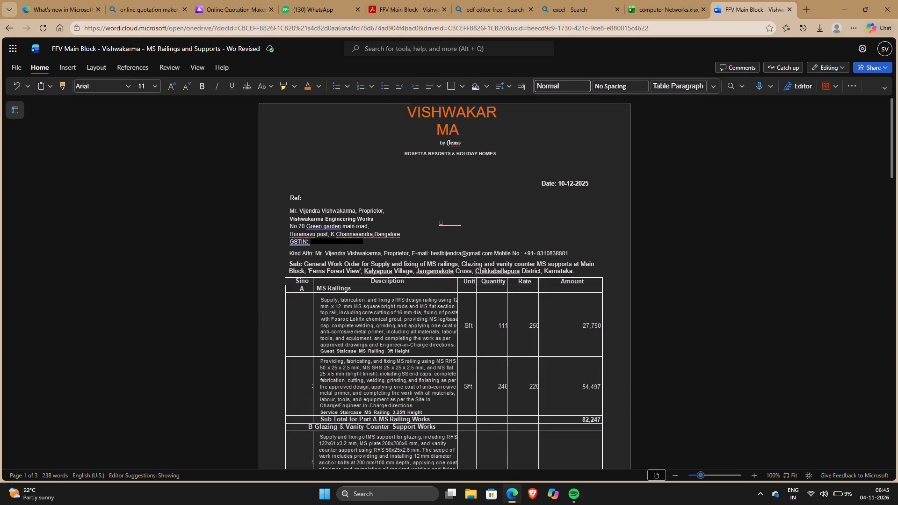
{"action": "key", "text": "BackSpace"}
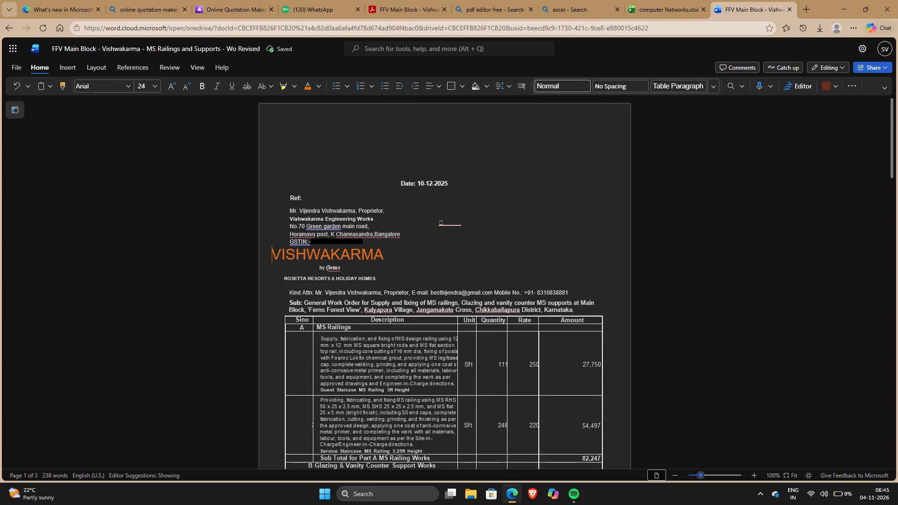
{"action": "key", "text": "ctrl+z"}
Try font sizes 10, 14 and 20 on the whole VISHWAKARMA heading, and settle on size 18.
{"action": "left_click", "coordinate": [407, 109]}
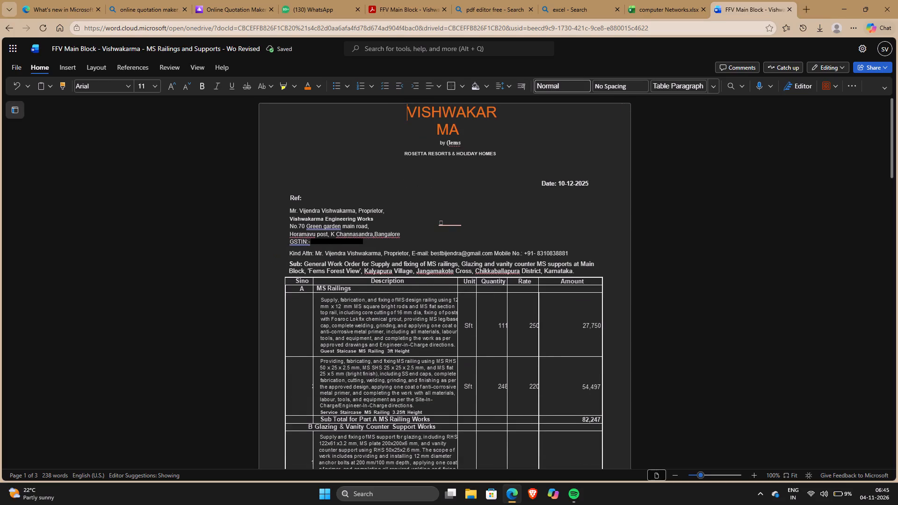
{"action": "left_click_drag", "start_coordinate": [404, 106], "coordinate": [476, 129]}
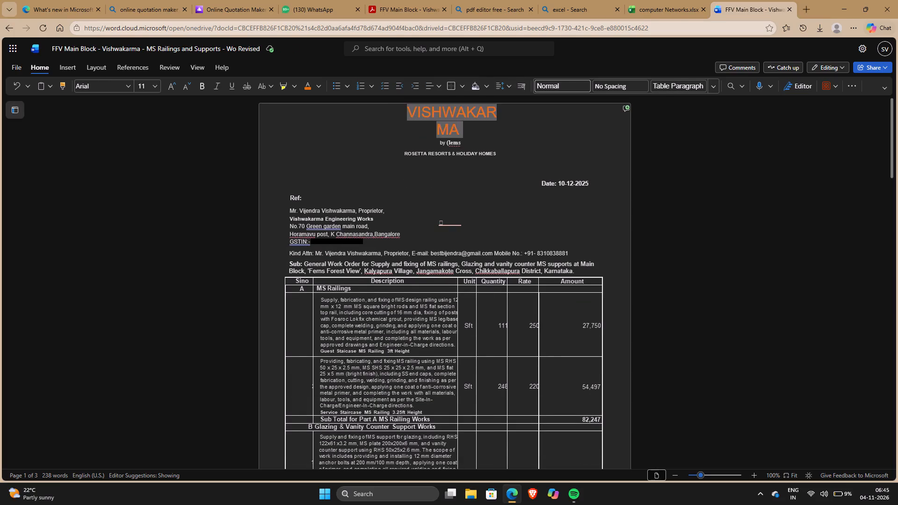
{"action": "left_click_drag", "start_coordinate": [476, 129], "coordinate": [485, 130]}
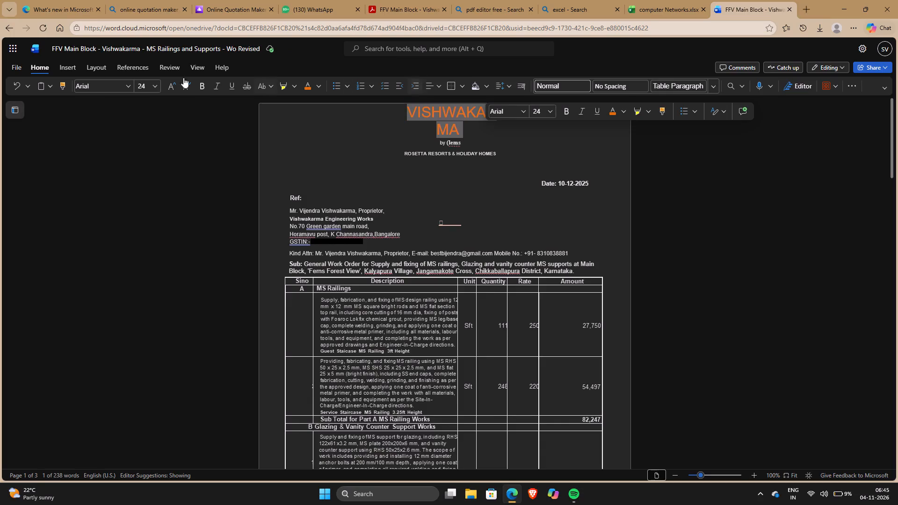
{"action": "left_click", "coordinate": [152, 89]}
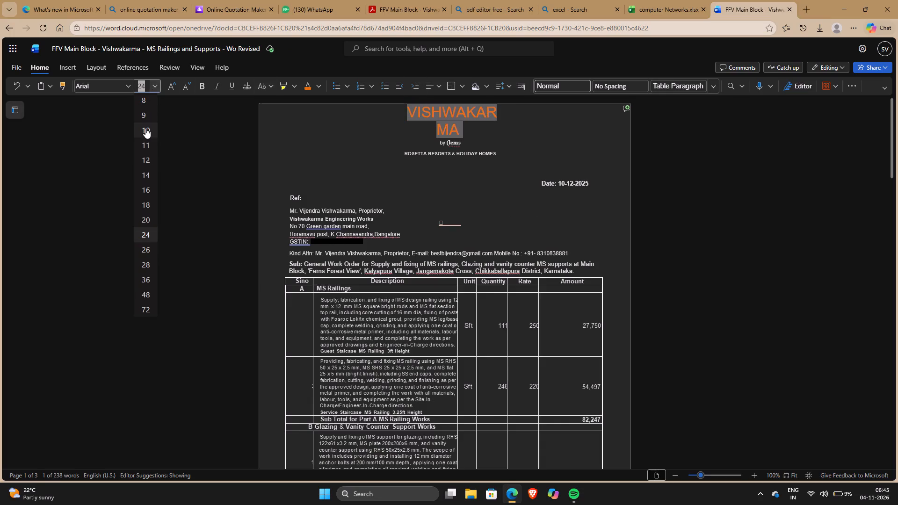
{"action": "left_click", "coordinate": [145, 128]}
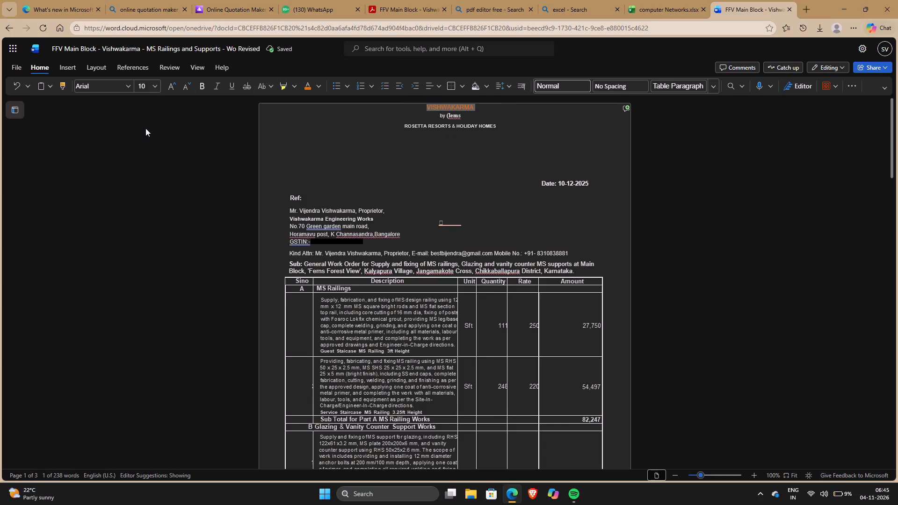
{"action": "left_click", "coordinate": [155, 86]}
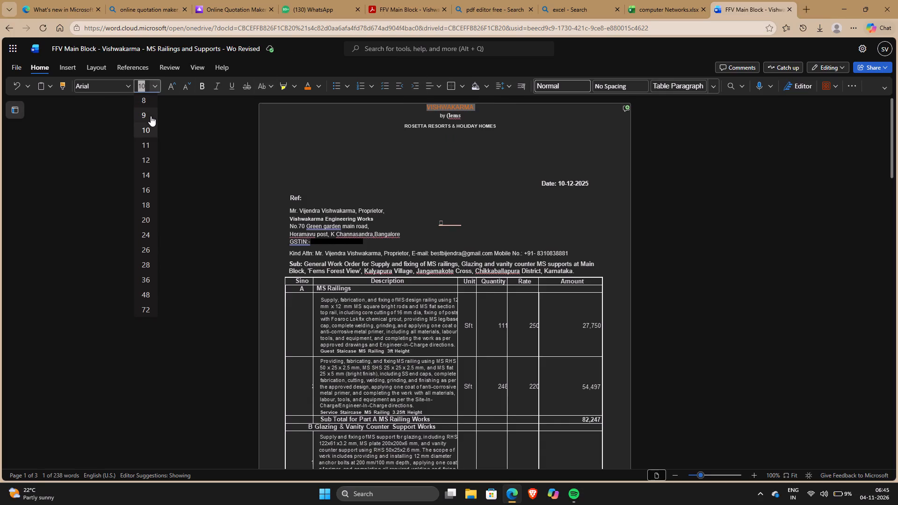
{"action": "left_click", "coordinate": [152, 172]}
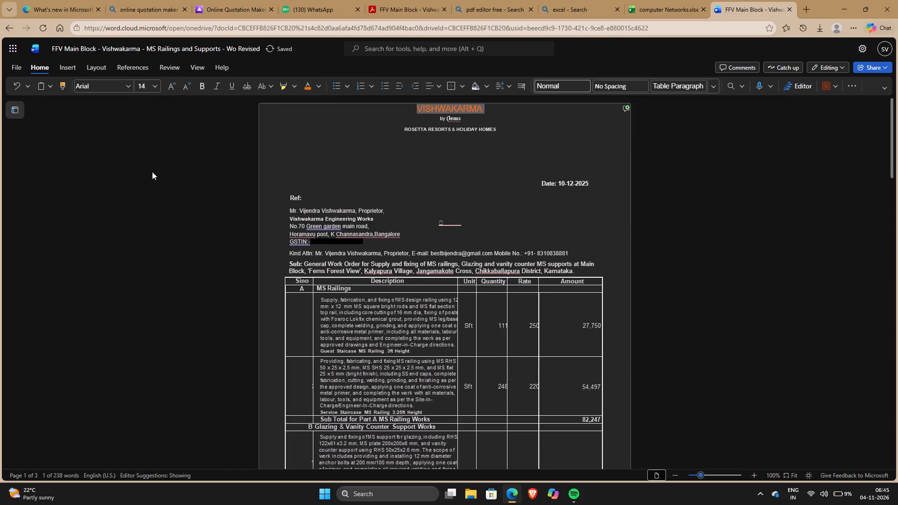
{"action": "left_click_drag", "start_coordinate": [154, 86], "coordinate": [145, 217]}
{"action": "left_click", "coordinate": [150, 88]}
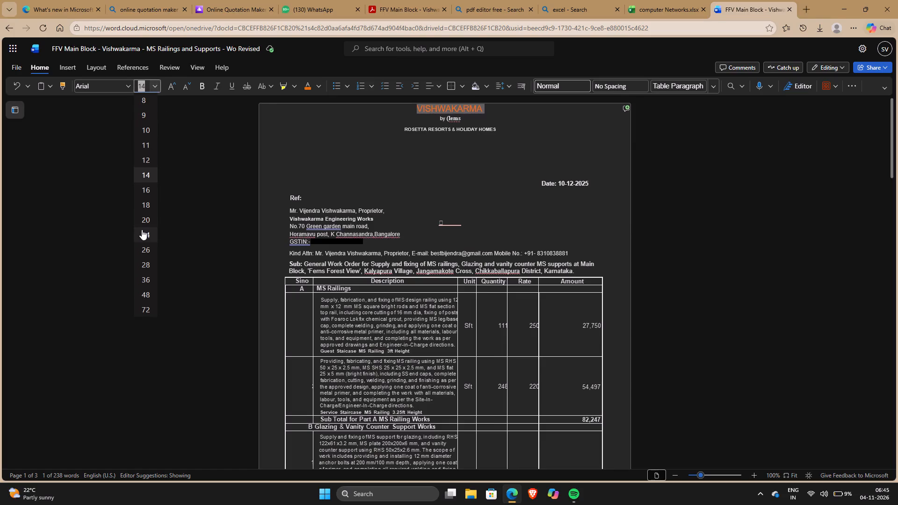
{"action": "left_click", "coordinate": [147, 221]}
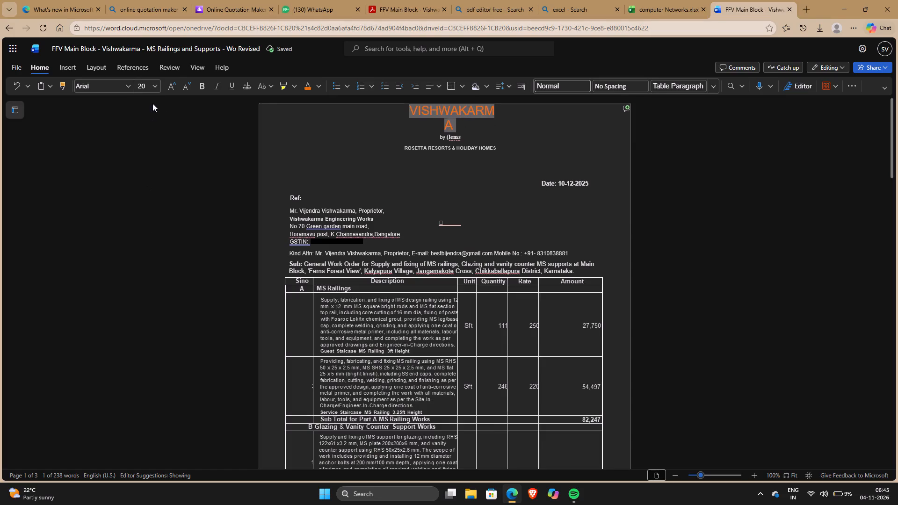
{"action": "left_click", "coordinate": [159, 87]}
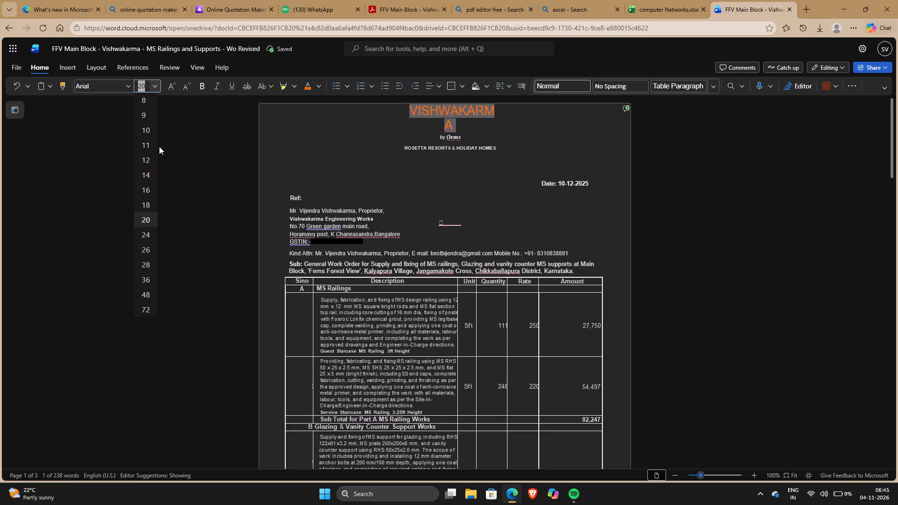
{"action": "left_click", "coordinate": [152, 201]}
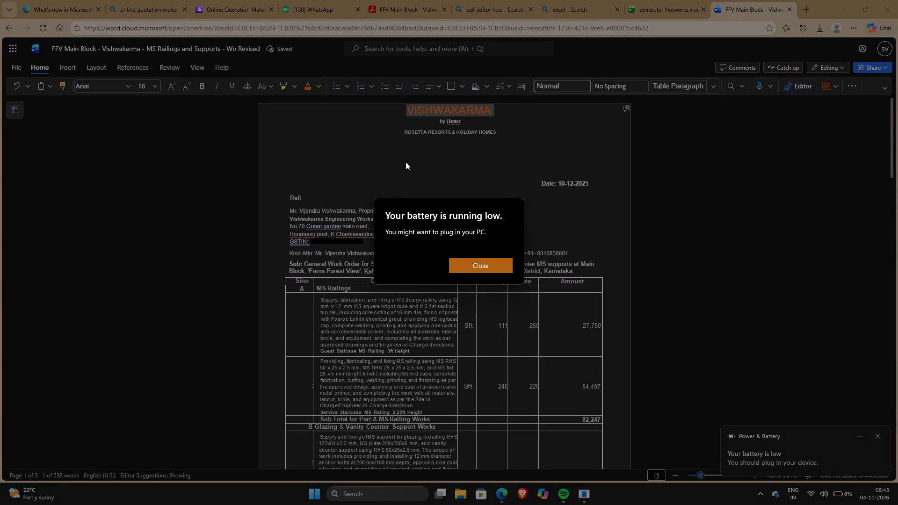
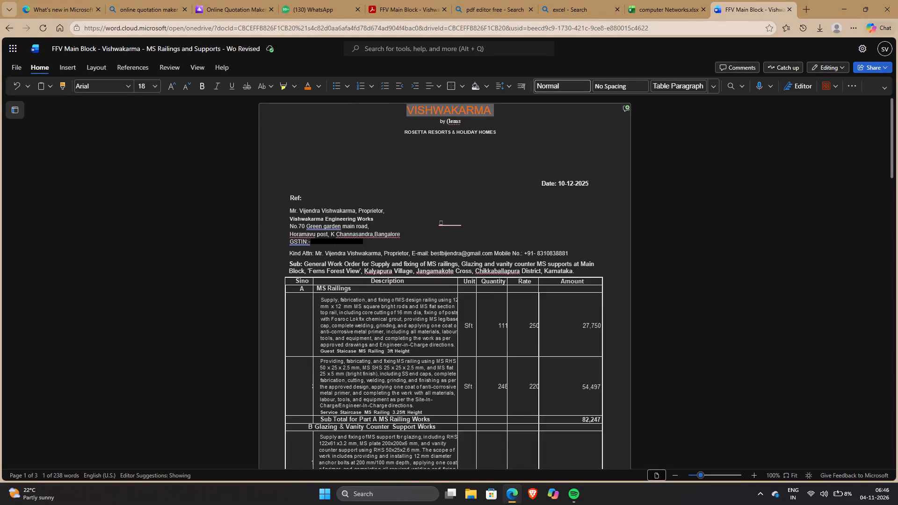
Delete the proprietor's name and title from the addressee line under Ref, keeping only "Mr.".
{"action": "left_click", "coordinate": [384, 208]}
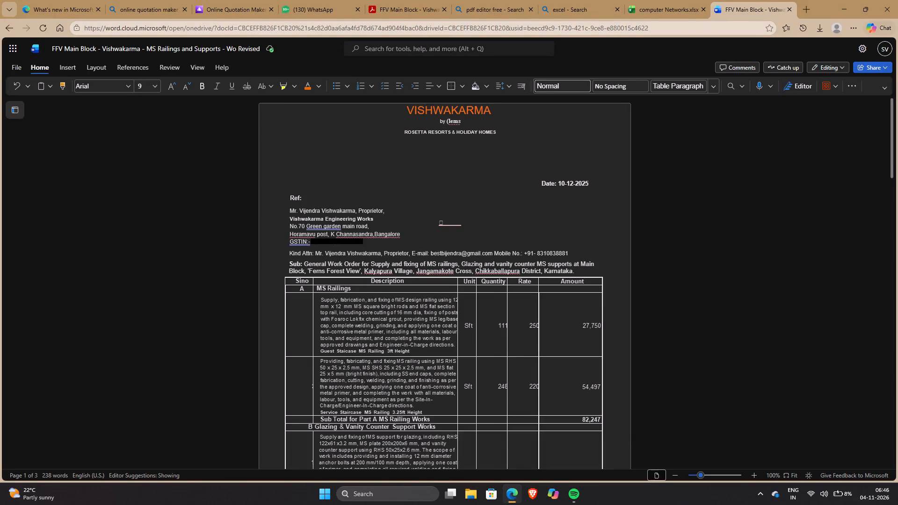
{"action": "key", "text": "BackSpace"}
{"action": "key", "text": "BackSpace"}
{"action": "key", "text": "BackSpace"}
{"action": "key", "text": "BackSpace"}
{"action": "key", "text": "BackSpace"}
{"action": "key", "text": "BackSpace"}
{"action": "key", "text": "BackSpace"}
{"action": "key", "text": "BackSpace"}
{"action": "key", "text": "BackSpace"}
{"action": "key", "text": "BackSpace"}
{"action": "key", "text": "BackSpace"}
{"action": "key", "text": "BackSpace"}
{"action": "key", "text": "BackSpace"}
{"action": "key", "text": "BackSpace"}
{"action": "key", "text": "BackSpace"}
{"action": "key", "text": "BackSpace"}
{"action": "key", "text": "BackSpace"}
{"action": "key", "text": "BackSpace"}
{"action": "key", "text": "BackSpace"}
{"action": "key", "text": "BackSpace"}
{"action": "key", "text": "BackSpace"}
{"action": "key", "text": "BackSpace"}
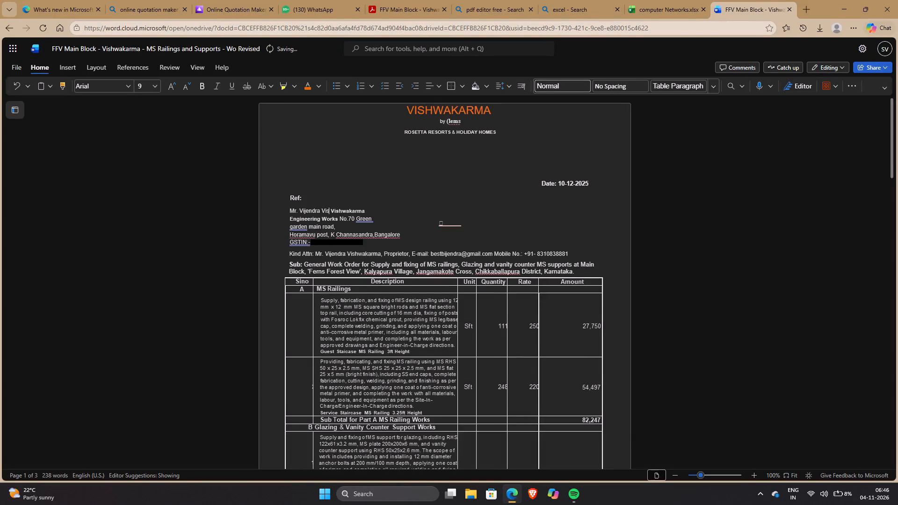
{"action": "key", "text": "BackSpace"}
{"action": "key", "text": "BackSpace"}
{"action": "key", "text": "BackSpace"}
{"action": "key", "text": "BackSpace"}
{"action": "key", "text": "BackSpace"}
{"action": "key", "text": "BackSpace"}
{"action": "key", "text": "BackSpace"}
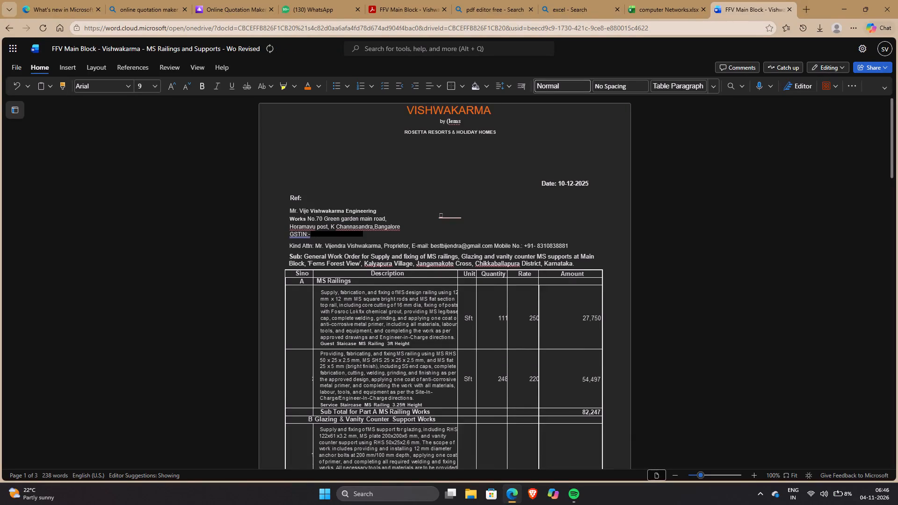
{"action": "key", "text": "BackSpace"}
{"action": "key", "text": "BackSpace"}
{"action": "key", "text": "BackSpace"}
{"action": "key", "text": "BackSpace"}
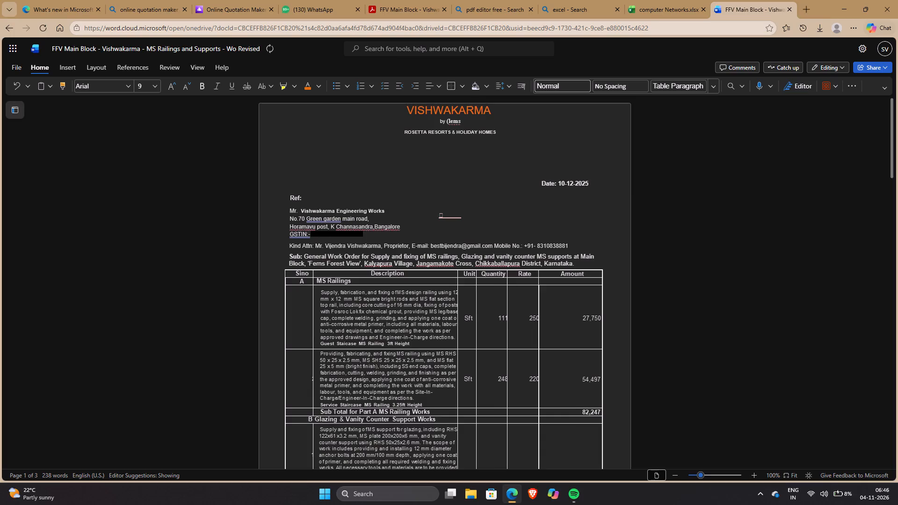
Delete the company name "Vishwakarma Engineering Works" from the addressee block, leaving "Mr." before the street address.
{"action": "left_click", "coordinate": [406, 212]}
{"action": "key", "text": "BackSpace"}
{"action": "key", "text": "BackSpace"}
{"action": "key", "text": "BackSpace"}
{"action": "key", "text": "BackSpace"}
{"action": "key", "text": "BackSpace"}
{"action": "key", "text": "BackSpace"}
{"action": "key", "text": "BackSpace"}
{"action": "key", "text": "BackSpace"}
{"action": "key", "text": "BackSpace"}
{"action": "key", "text": "BackSpace"}
{"action": "key", "text": "BackSpace"}
{"action": "key", "text": "BackSpace"}
{"action": "key", "text": "BackSpace"}
{"action": "key", "text": "BackSpace"}
{"action": "key", "text": "BackSpace"}
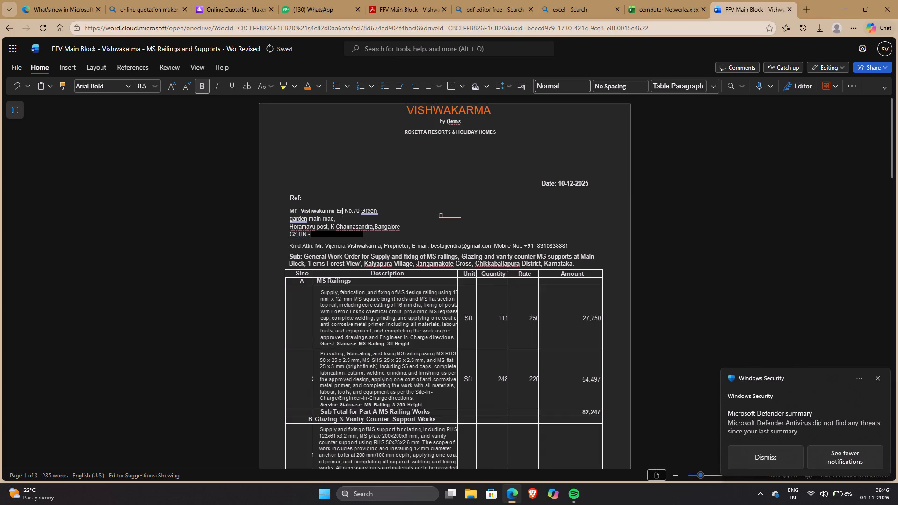
{"action": "key", "text": "BackSpace"}
{"action": "key", "text": "BackSpace"}
{"action": "key", "text": "BackSpace"}
{"action": "key", "text": "BackSpace"}
{"action": "key", "text": "BackSpace"}
{"action": "key", "text": "BackSpace"}
{"action": "key", "text": "BackSpace"}
{"action": "key", "text": "BackSpace"}
{"action": "key", "text": "BackSpace"}
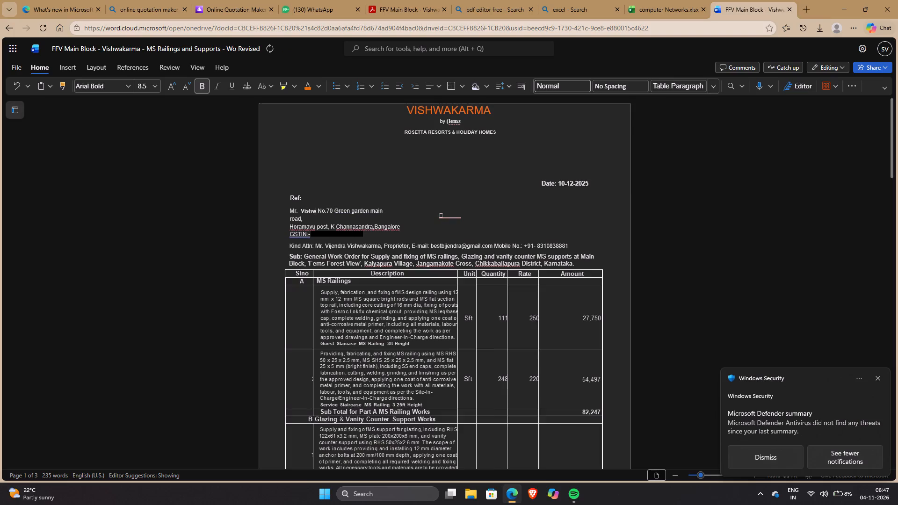
{"action": "key", "text": "BackSpace"}
{"action": "key", "text": "BackSpace"}
{"action": "key", "text": "BackSpace"}
{"action": "key", "text": "BackSpace"}
{"action": "key", "text": "BackSpace"}
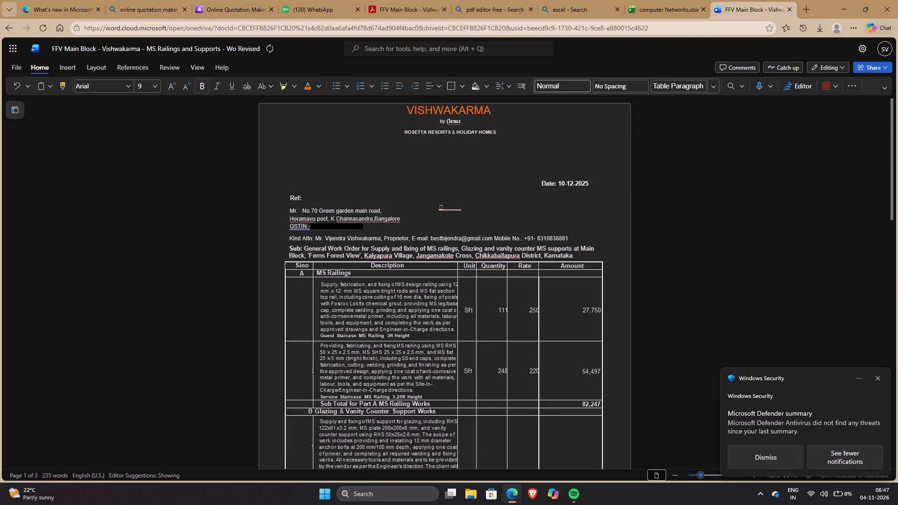
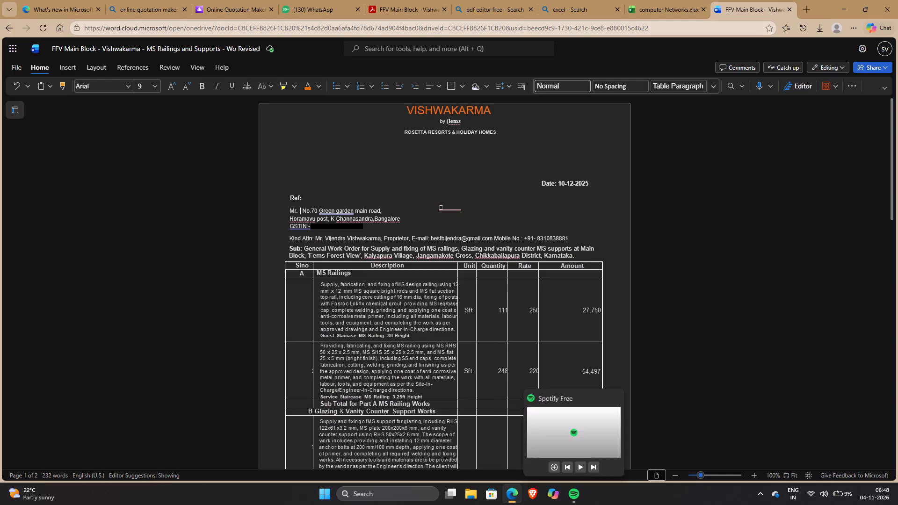
Delete the two-line postal address after "Mr." in the addressee block under Ref, keeping the GSTIN entry.
{"action": "left_click", "coordinate": [357, 351]}
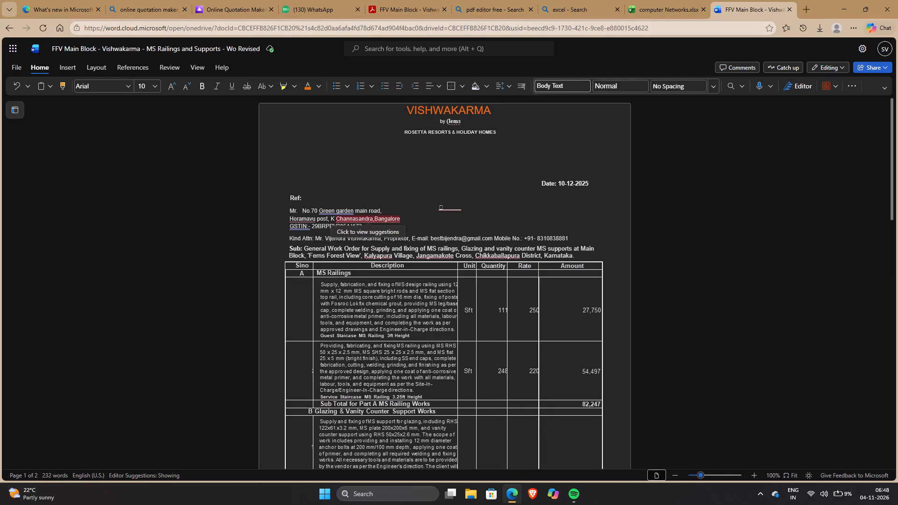
{"action": "left_click", "coordinate": [408, 217]}
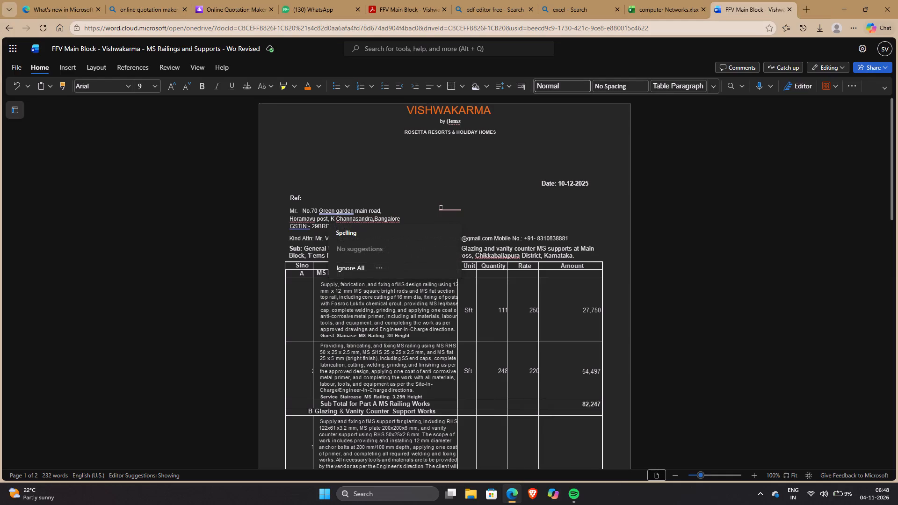
{"action": "key", "text": "BackSpace"}
{"action": "key", "text": "BackSpace"}
{"action": "key", "text": "BackSpace"}
{"action": "key", "text": "BackSpace"}
{"action": "key", "text": "BackSpace"}
{"action": "key", "text": "BackSpace"}
{"action": "key", "text": "BackSpace"}
{"action": "key", "text": "BackSpace"}
{"action": "key", "text": "BackSpace"}
{"action": "key", "text": "BackSpace"}
{"action": "key", "text": "BackSpace"}
{"action": "key", "text": "BackSpace"}
{"action": "key", "text": "BackSpace"}
{"action": "key", "text": "BackSpace"}
{"action": "key", "text": "BackSpace"}
{"action": "key", "text": "BackSpace"}
{"action": "key", "text": "BackSpace"}
{"action": "key", "text": "BackSpace"}
{"action": "key", "text": "BackSpace"}
{"action": "key", "text": "BackSpace"}
{"action": "key", "text": "BackSpace"}
{"action": "key", "text": "BackSpace"}
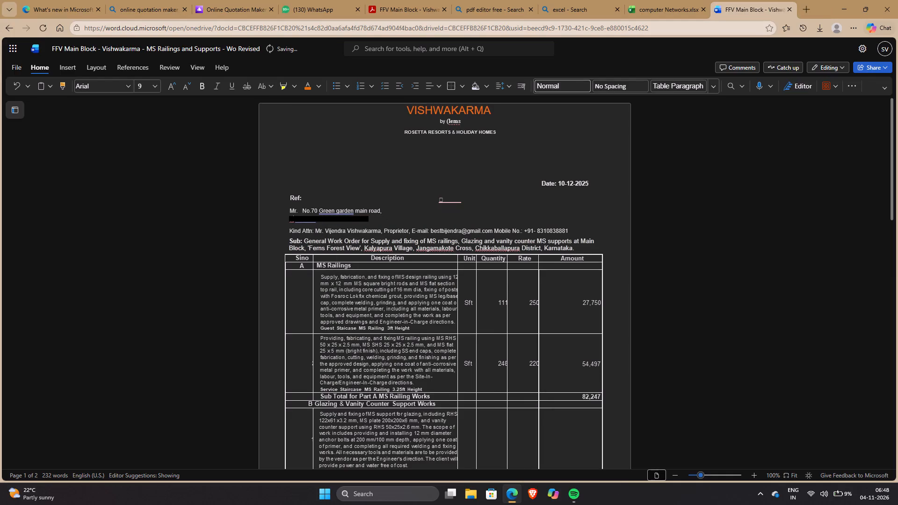
{"action": "key", "text": "BackSpace"}
{"action": "key", "text": "BackSpace"}
{"action": "key", "text": "BackSpace"}
{"action": "key", "text": "BackSpace"}
{"action": "key", "text": "BackSpace"}
{"action": "key", "text": "BackSpace"}
{"action": "key", "text": "BackSpace"}
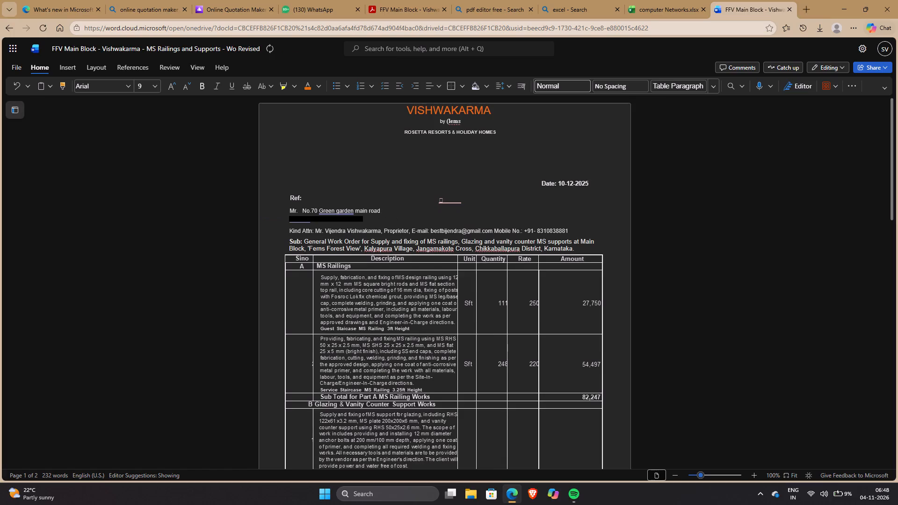
{"action": "key", "text": "BackSpace"}
{"action": "key", "text": "BackSpace"}
{"action": "key", "text": "BackSpace"}
{"action": "key", "text": "BackSpace"}
{"action": "key", "text": "BackSpace"}
{"action": "key", "text": "BackSpace"}
{"action": "key", "text": "BackSpace"}
{"action": "key", "text": "BackSpace"}
{"action": "key", "text": "BackSpace"}
{"action": "key", "text": "BackSpace"}
{"action": "key", "text": "BackSpace"}
{"action": "key", "text": "BackSpace"}
{"action": "key", "text": "BackSpace"}
{"action": "key", "text": "BackSpace"}
{"action": "key", "text": "BackSpace"}
{"action": "key", "text": "BackSpace"}
{"action": "key", "text": "BackSpace"}
{"action": "key", "text": "BackSpace"}
{"action": "key", "text": "BackSpace"}
{"action": "key", "text": "BackSpace"}
{"action": "key", "text": "BackSpace"}
{"action": "key", "text": "BackSpace"}
{"action": "key", "text": "BackSpace"}
{"action": "key", "text": "BackSpace"}
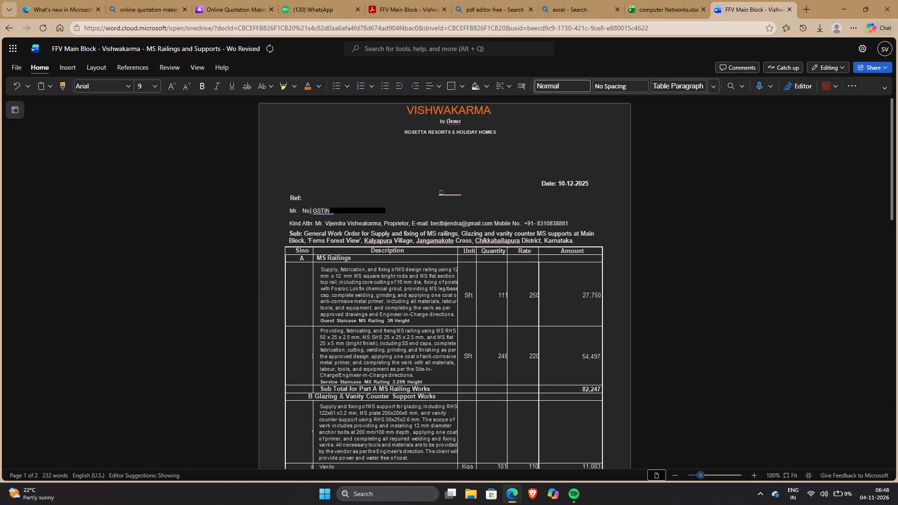
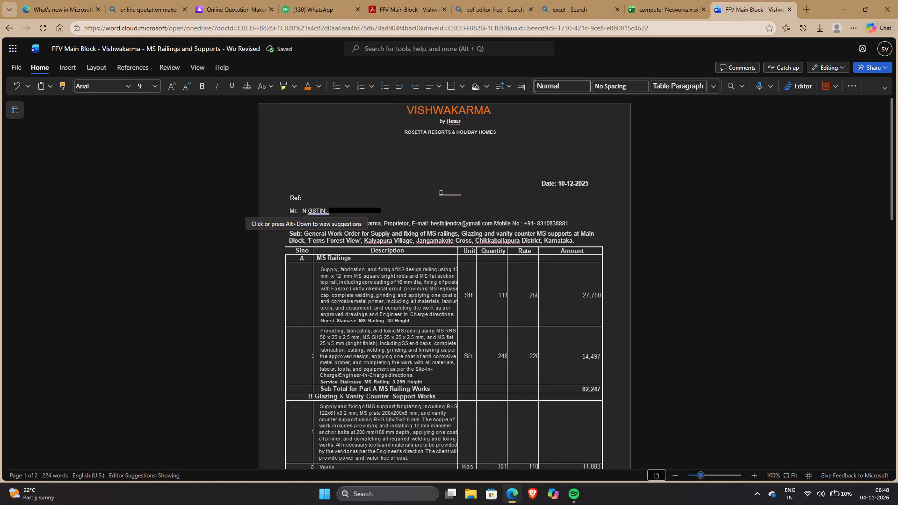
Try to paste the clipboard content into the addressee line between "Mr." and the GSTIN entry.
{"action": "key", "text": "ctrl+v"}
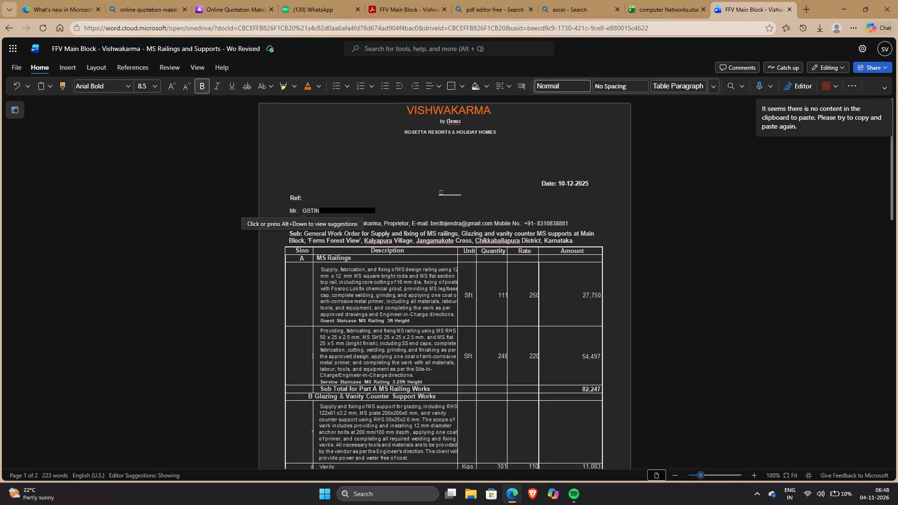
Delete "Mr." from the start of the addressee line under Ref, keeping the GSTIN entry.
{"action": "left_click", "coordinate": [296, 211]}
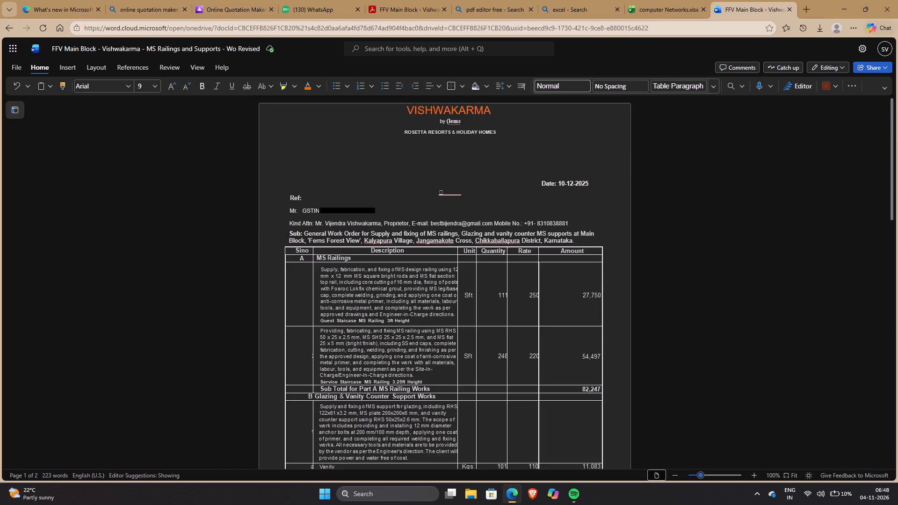
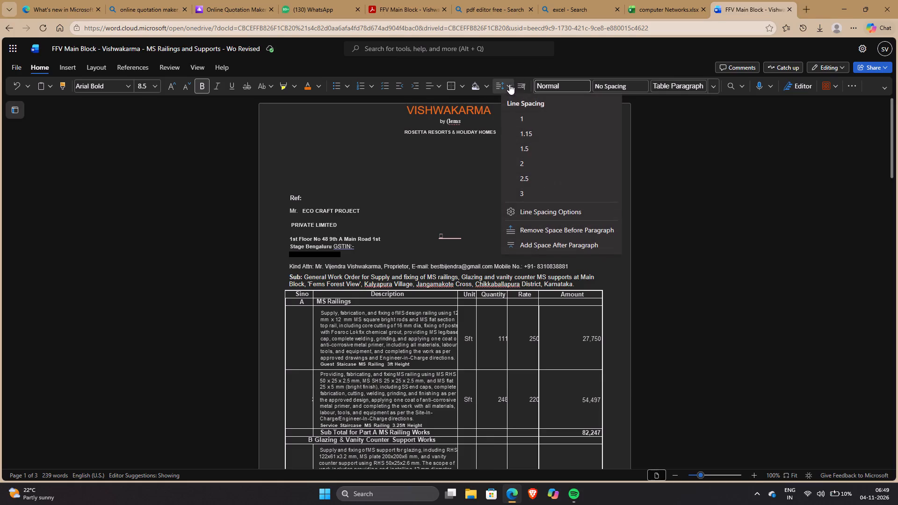
Set the PRIVATE LIMITED line in the addressee block to line spacing 1 and remove the space before its paragraph.
{"action": "left_click", "coordinate": [524, 117]}
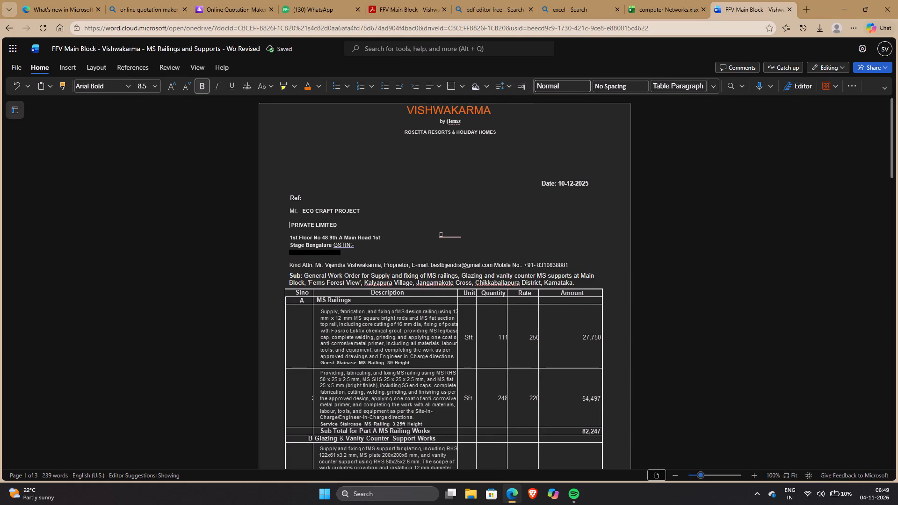
{"action": "left_click", "coordinate": [509, 83]}
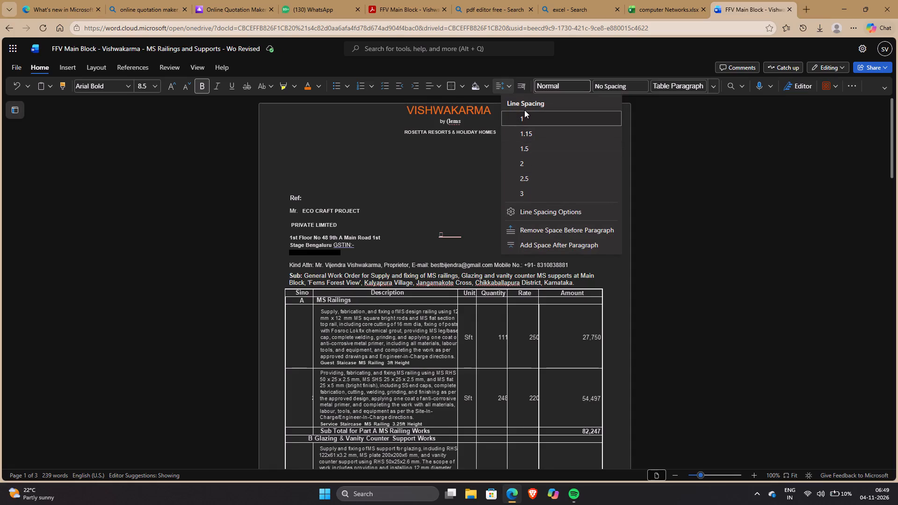
{"action": "left_click", "coordinate": [558, 227]}
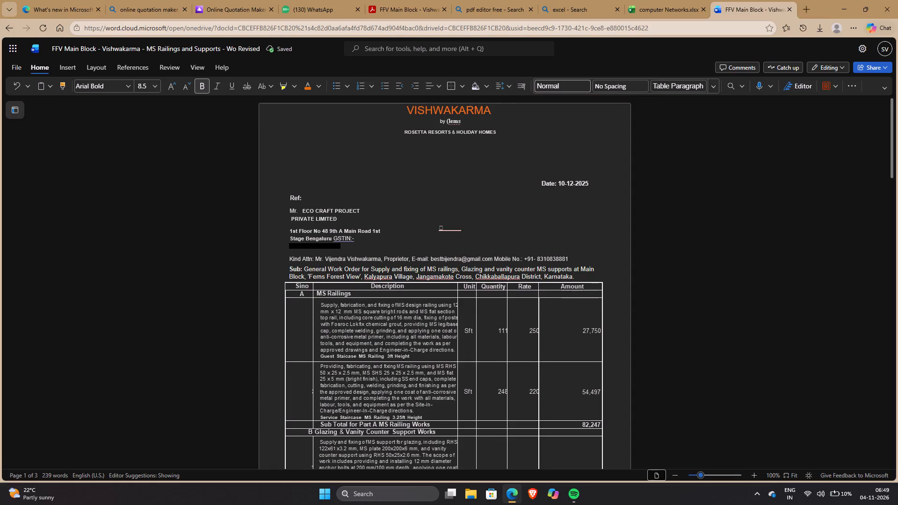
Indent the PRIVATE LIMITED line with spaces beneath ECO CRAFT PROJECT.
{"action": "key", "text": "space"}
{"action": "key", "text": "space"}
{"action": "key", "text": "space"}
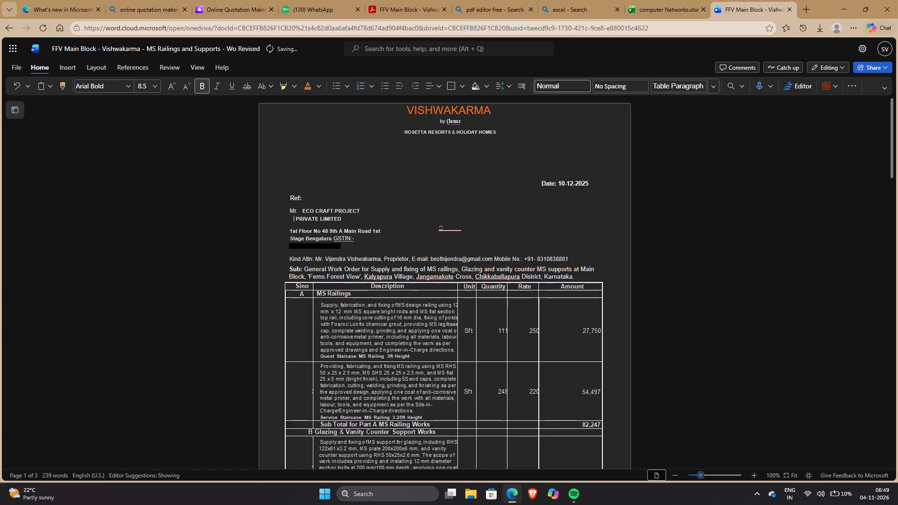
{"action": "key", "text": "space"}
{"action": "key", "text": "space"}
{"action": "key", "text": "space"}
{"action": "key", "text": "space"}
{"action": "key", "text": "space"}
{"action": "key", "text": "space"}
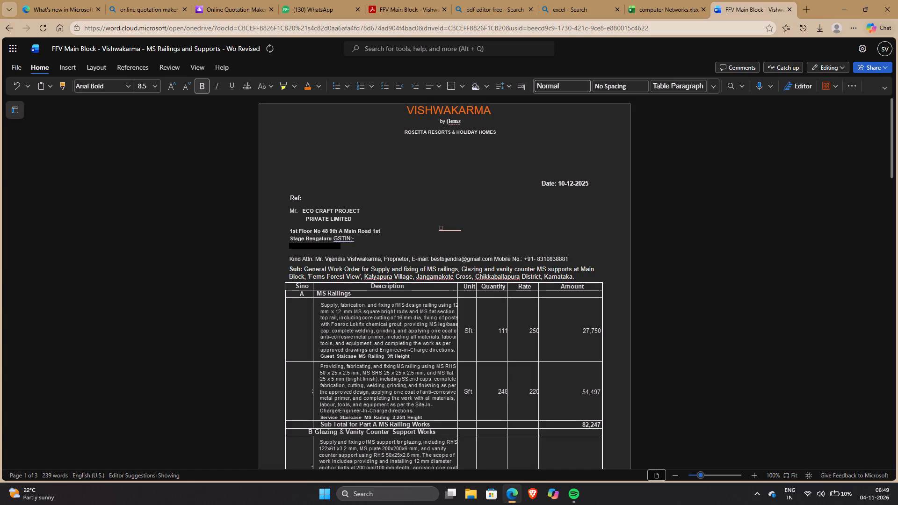
Remove the spaces and line break before PRIVATE LIMITED, joining it to the end of the ECO CRAFT PROJECT line.
{"action": "key", "text": "BackSpace"}
{"action": "key", "text": "BackSpace"}
{"action": "key", "text": "BackSpace"}
{"action": "key", "text": "BackSpace"}
{"action": "key", "text": "BackSpace"}
{"action": "key", "text": "BackSpace"}
{"action": "key", "text": "BackSpace"}
{"action": "key", "text": "BackSpace"}
{"action": "key", "text": "BackSpace"}
{"action": "key", "text": "BackSpace"}
{"action": "key", "text": "BackSpace"}
{"action": "key", "text": "BackSpace"}
{"action": "key", "text": "BackSpace"}
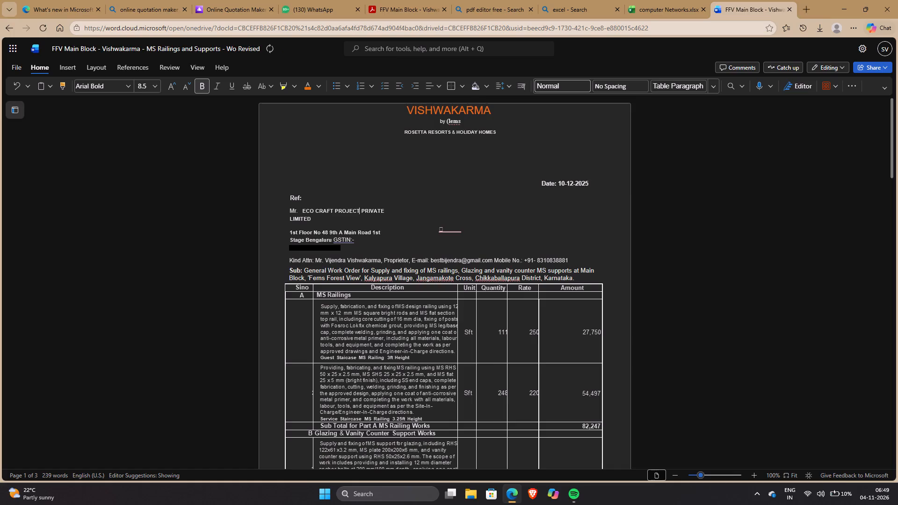
Indent the wrapped word LIMITED with spaces so it lines up beneath ECO in the company name.
{"action": "left_click", "coordinate": [286, 218]}
{"action": "key", "text": "space"}
{"action": "key", "text": "space"}
{"action": "key", "text": "space"}
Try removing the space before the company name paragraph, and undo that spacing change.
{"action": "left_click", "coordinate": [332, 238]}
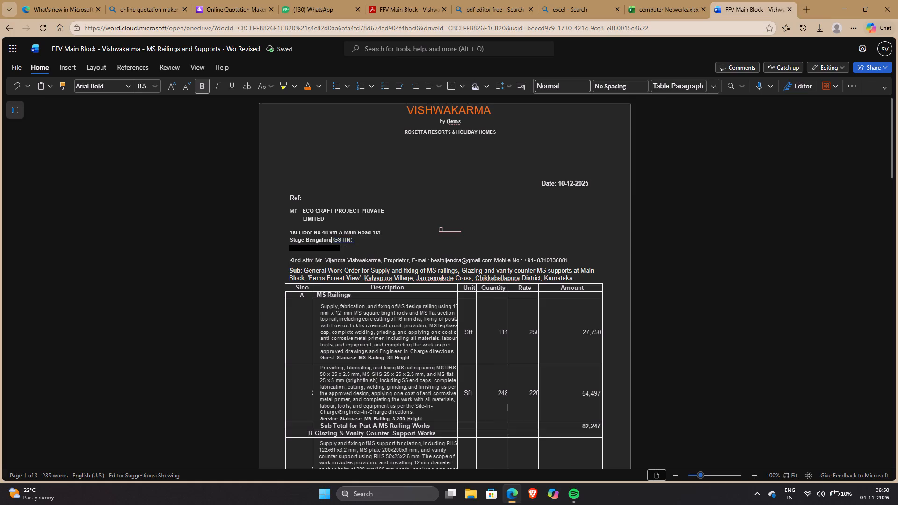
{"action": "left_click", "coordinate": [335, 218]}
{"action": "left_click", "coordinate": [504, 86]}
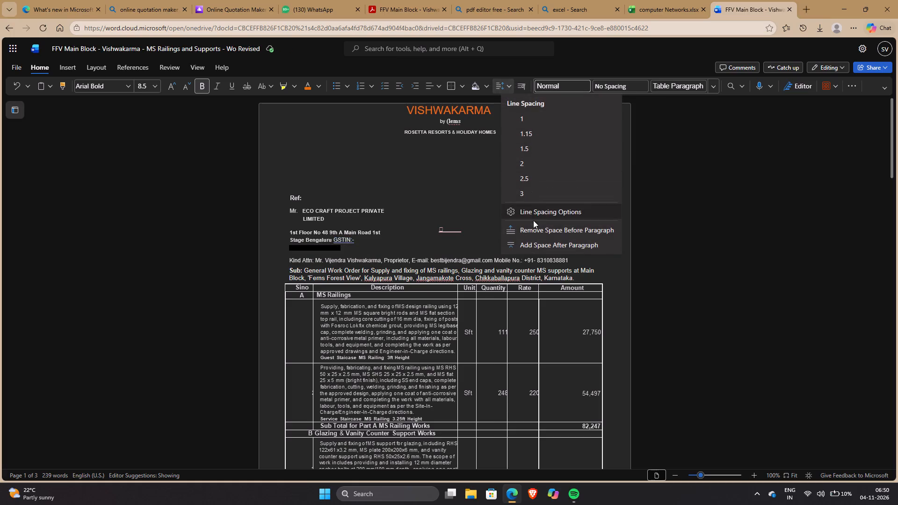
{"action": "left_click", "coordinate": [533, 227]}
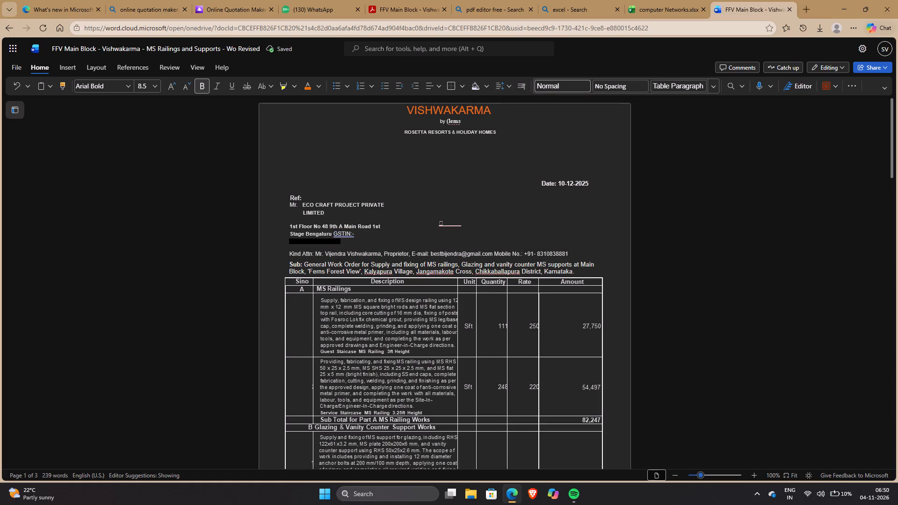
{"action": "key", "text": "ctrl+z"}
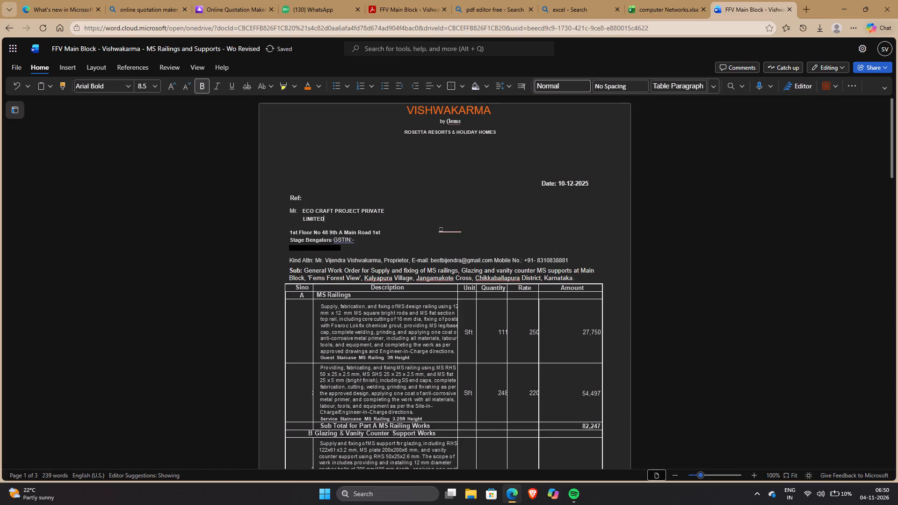
Remove the space before the address paragraph directly below the company name.
{"action": "left_click", "coordinate": [288, 233]}
{"action": "left_click", "coordinate": [507, 86]}
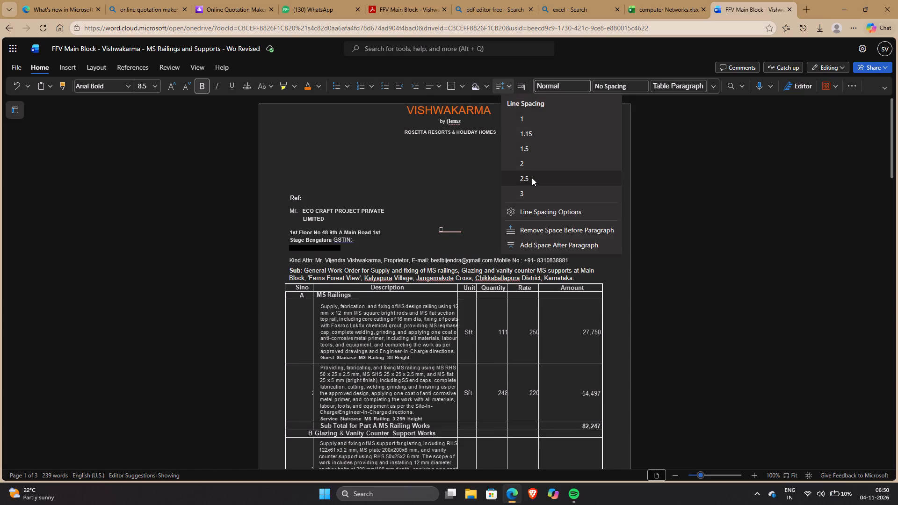
{"action": "left_click", "coordinate": [535, 231]}
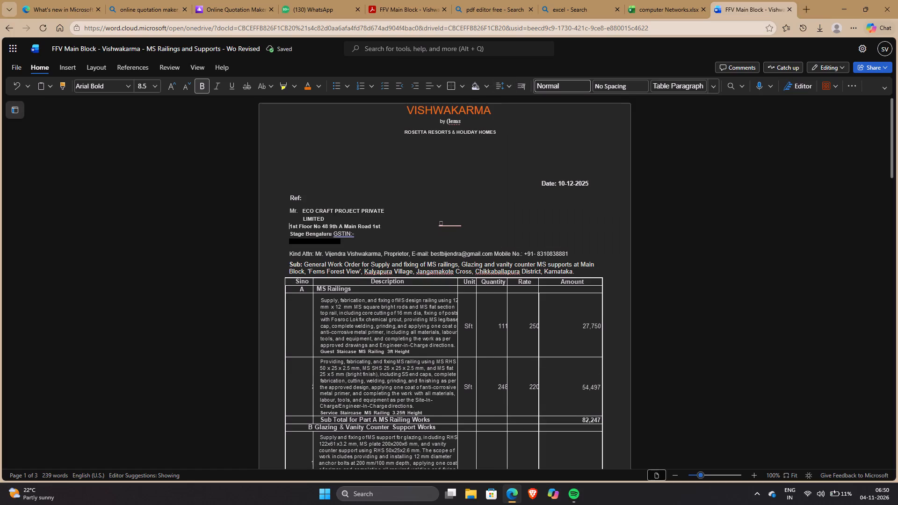
Indent the first address line with spaces beneath the company name.
{"action": "key", "text": "space"}
{"action": "key", "text": "space"}
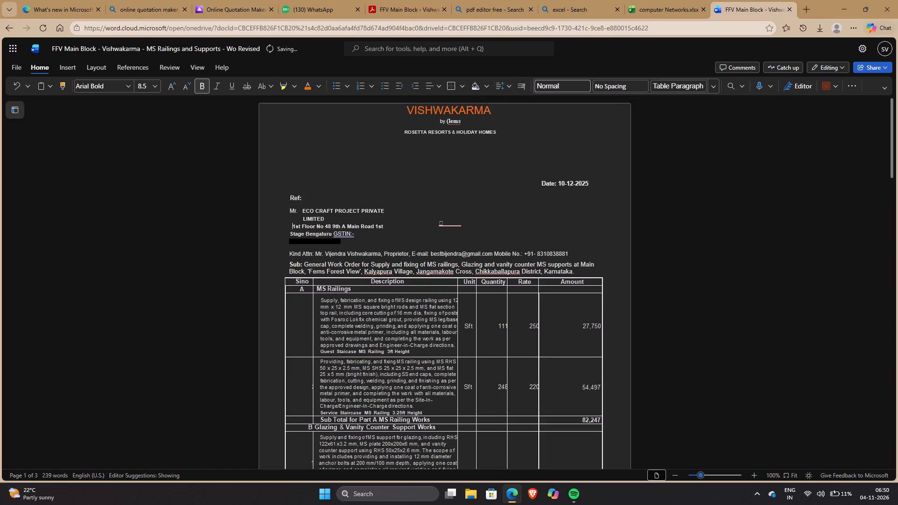
Add more leading spaces to the first address line so it lines up beneath LIMITED in the company name.
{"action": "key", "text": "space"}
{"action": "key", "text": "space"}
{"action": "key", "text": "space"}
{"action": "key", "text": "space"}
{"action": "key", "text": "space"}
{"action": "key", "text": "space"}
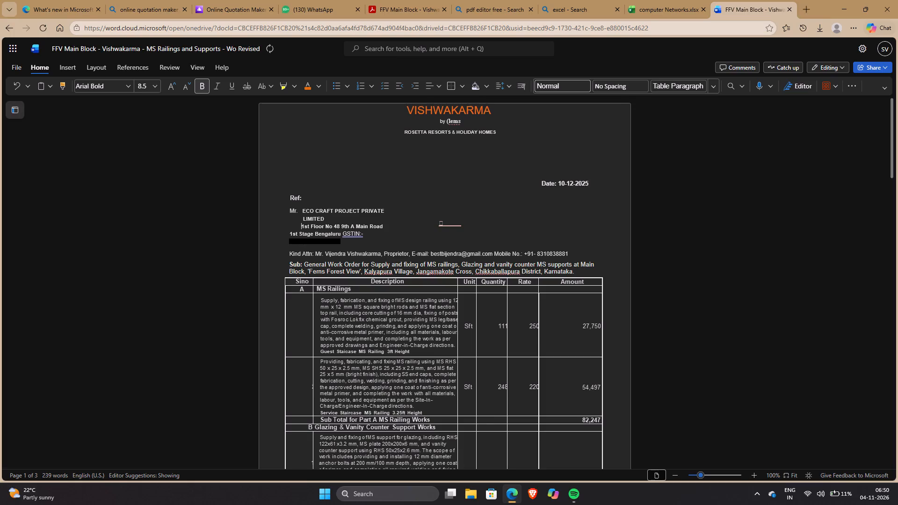
Indent the second address line with spaces so it lines up beneath the first address line.
{"action": "left_click", "coordinate": [289, 233]}
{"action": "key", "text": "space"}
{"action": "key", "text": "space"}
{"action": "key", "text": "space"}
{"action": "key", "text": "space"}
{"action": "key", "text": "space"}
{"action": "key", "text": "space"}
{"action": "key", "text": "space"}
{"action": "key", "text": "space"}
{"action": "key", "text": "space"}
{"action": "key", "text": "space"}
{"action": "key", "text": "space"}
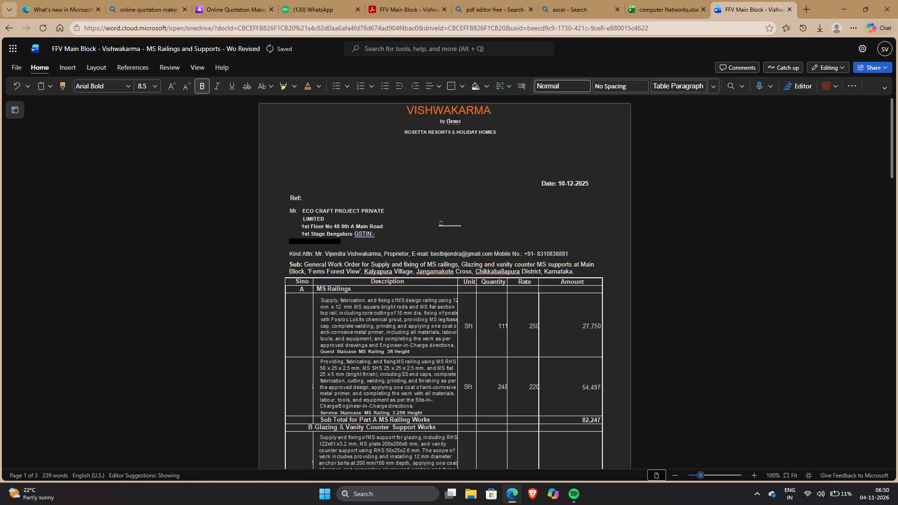
{"action": "left_click", "coordinate": [355, 229]}
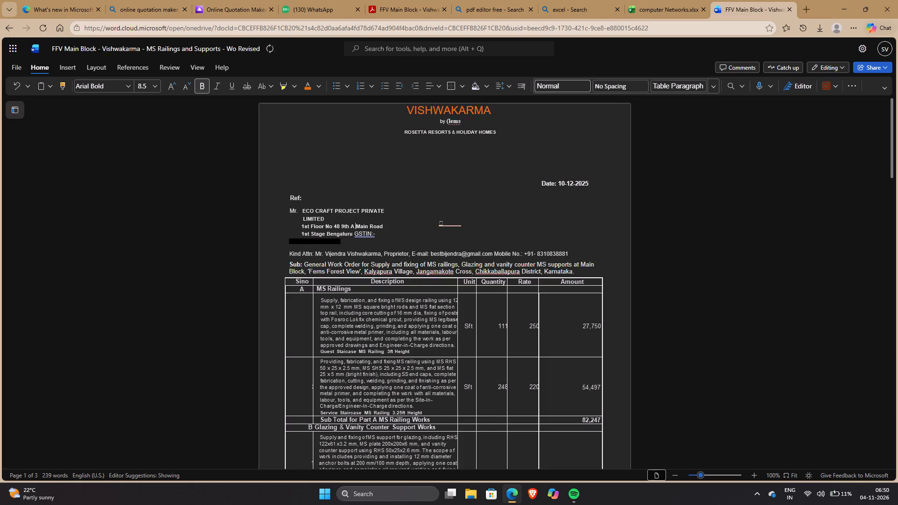
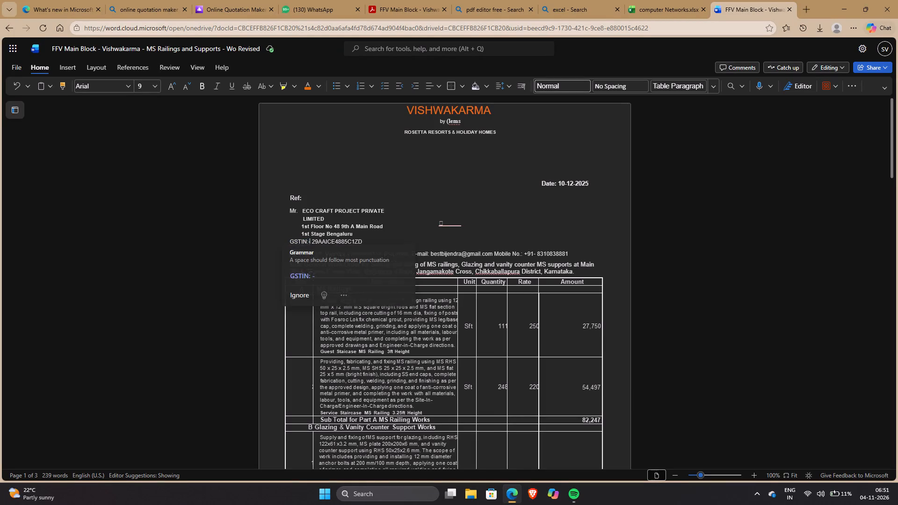
Insert an extra space before the number on the GSTIN line of the addressee block.
{"action": "key", "text": "space"}
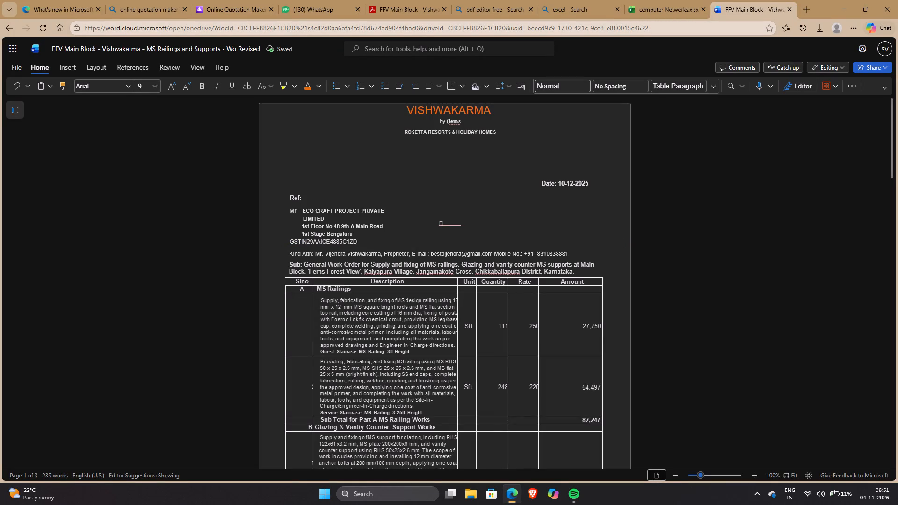
{"action": "key", "text": "ctrl+z"}
{"action": "left_click", "coordinate": [334, 245]}
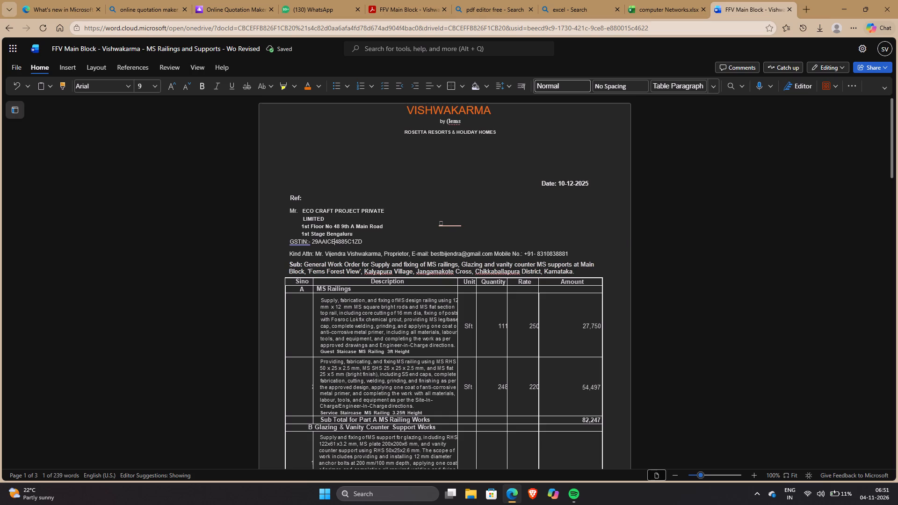
{"action": "key", "text": "Left"}
{"action": "key", "text": "Left"}
{"action": "key", "text": "Left"}
{"action": "key", "text": "Left"}
{"action": "key", "text": "Left"}
{"action": "key", "text": "Left"}
{"action": "key", "text": "Left"}
{"action": "key", "text": "space"}
Delete the small stray underlined object beside the addressee block.
{"action": "triple_click", "coordinate": [754, 473]}
{"action": "triple_click", "coordinate": [754, 473]}
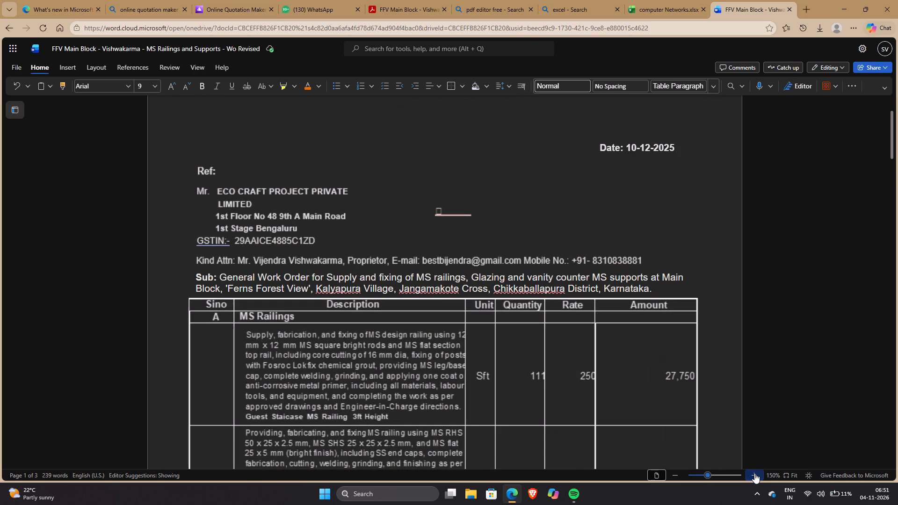
{"action": "left_click", "coordinate": [754, 473]}
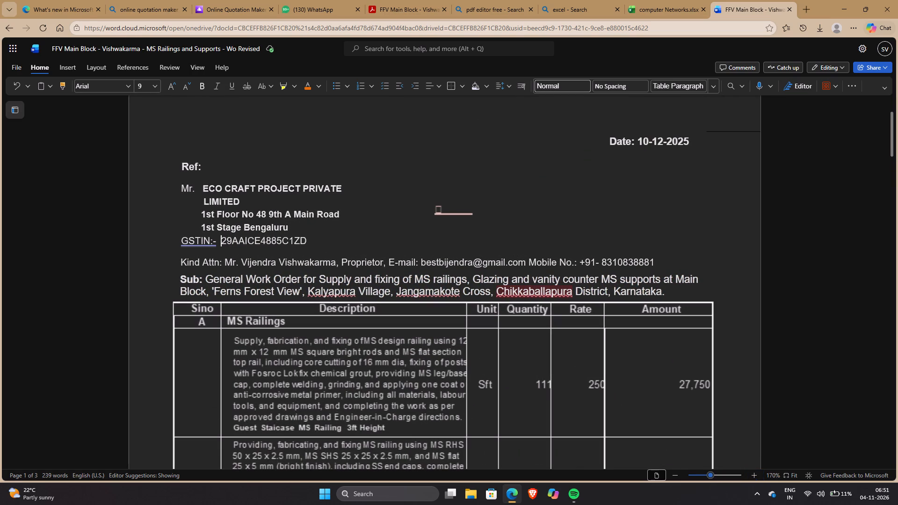
{"action": "left_click", "coordinate": [463, 209]}
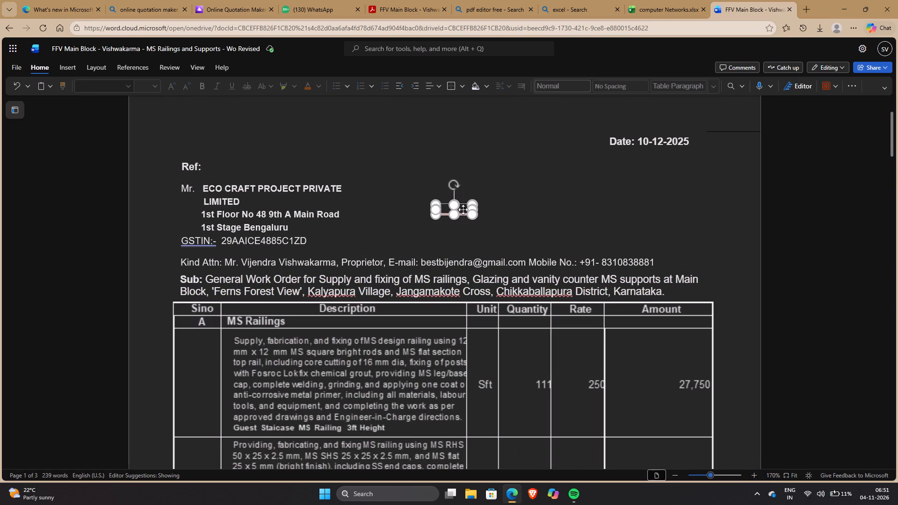
{"action": "key", "text": "Delete"}
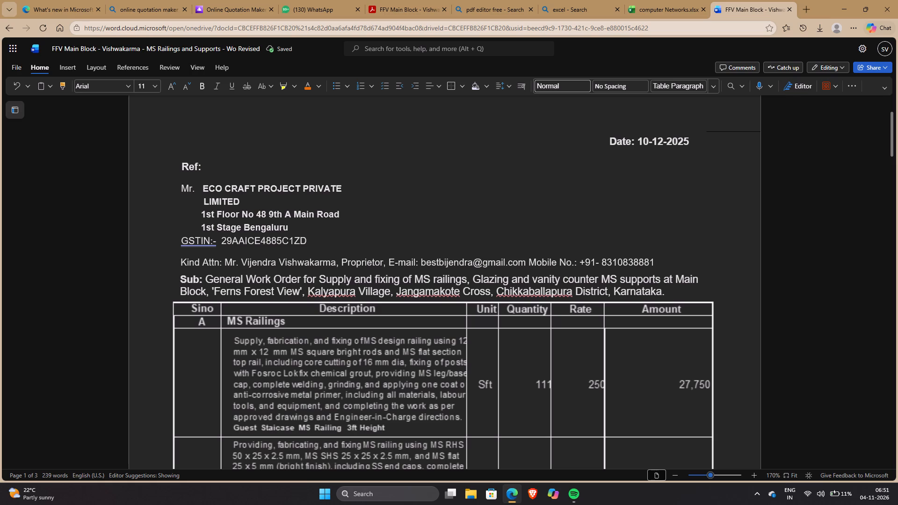
Replace the Mr. prefix with spaces, keeping ECO CRAFT PROJECT PRIVATE LIMITED aligned with the address lines below it.
{"action": "left_click", "coordinate": [197, 189]}
{"action": "key", "text": "BackSpace"}
{"action": "key", "text": "BackSpace"}
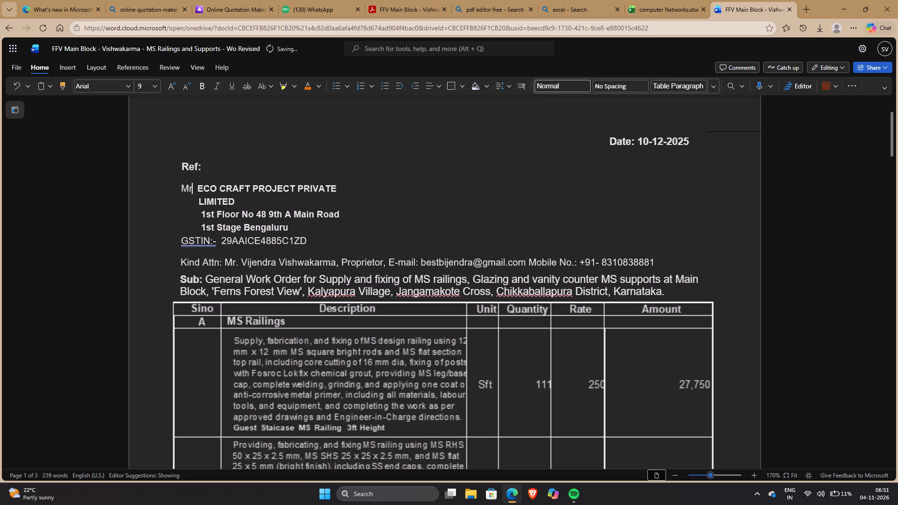
{"action": "key", "text": "BackSpace"}
{"action": "key", "text": "BackSpace"}
{"action": "key", "text": "space"}
{"action": "key", "text": "space"}
{"action": "key", "text": "space"}
{"action": "key", "text": "space"}
{"action": "key", "text": "space"}
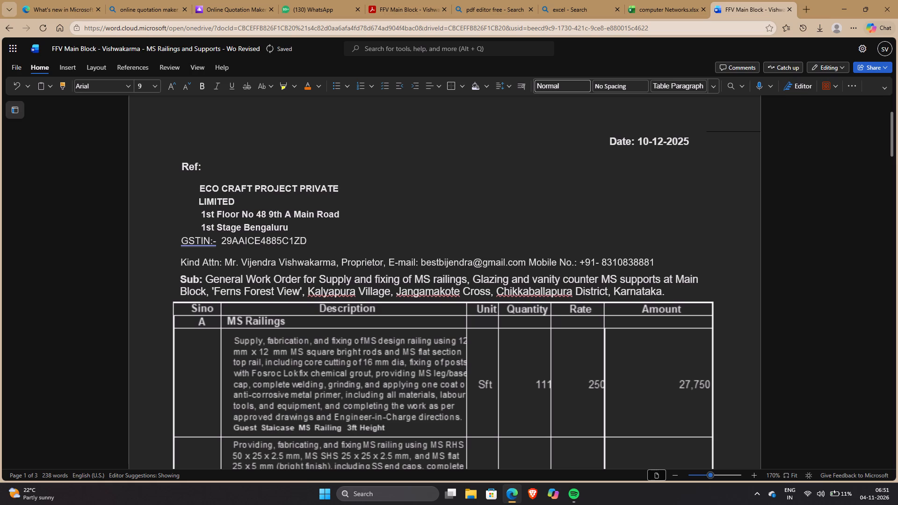
{"action": "key", "text": "space"}
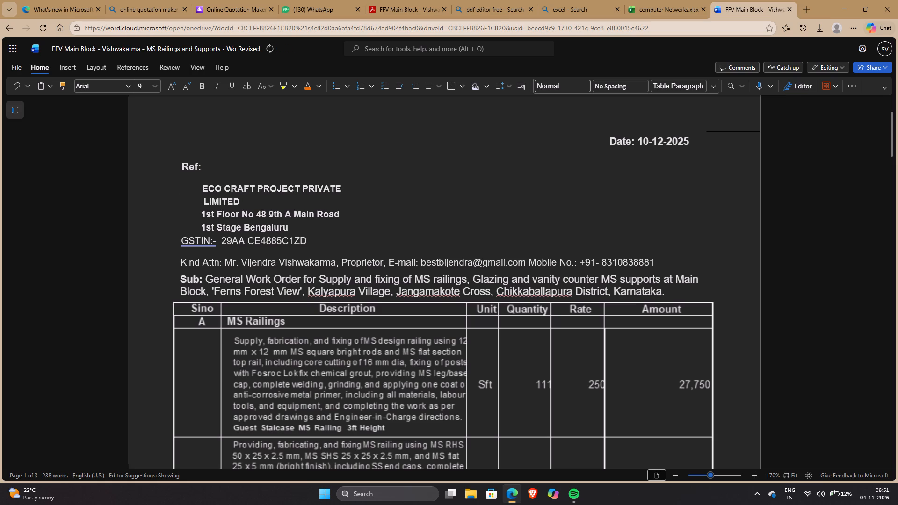
Change the quotation date to 04/11/2026.
{"action": "left_click", "coordinate": [695, 140]}
{"action": "key", "text": "BackSpace"}
{"action": "key", "text": "BackSpace"}
{"action": "key", "text": "BackSpace"}
{"action": "key", "text": "BackSpace"}
{"action": "key", "text": "BackSpace"}
{"action": "key", "text": "BackSpace"}
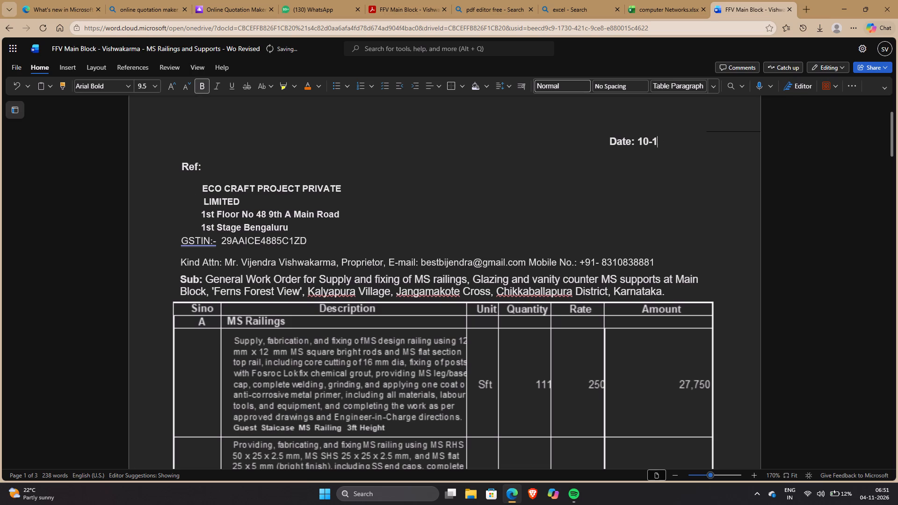
{"action": "key", "text": "BackSpace"}
{"action": "key", "text": "BackSpace"}
{"action": "key", "text": "BackSpace"}
{"action": "key", "text": "BackSpace"}
{"action": "type", "text": "04"}
{"action": "type", "text": "11"}
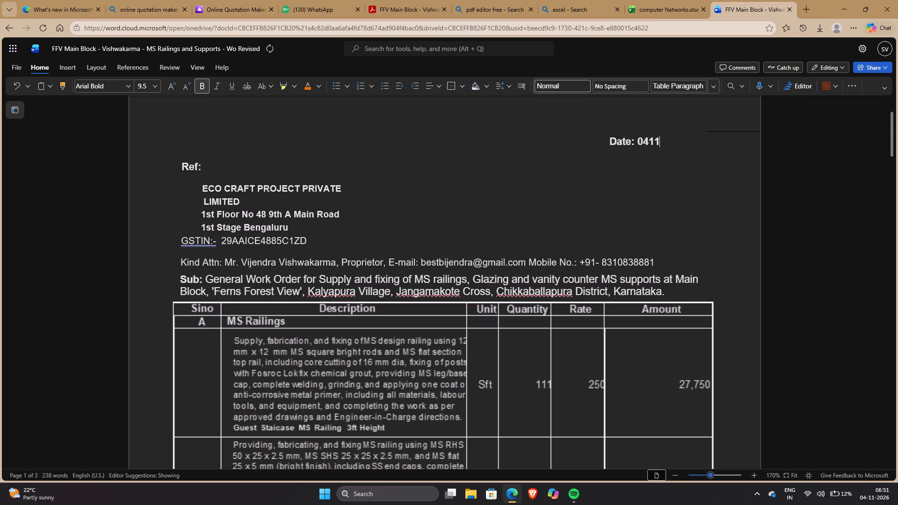
{"action": "key", "text": "BackSpace"}
{"action": "key", "text": "BackSpace"}
{"action": "key", "text": "slash"}
{"action": "type", "text": "11"}
{"action": "type", "text": "/2026"}
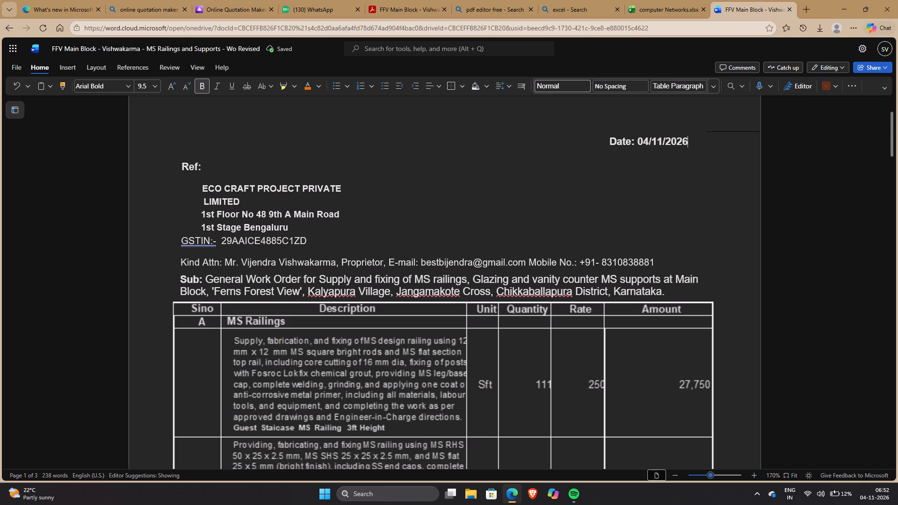
Delete the whole Kind Attn line with its contact details, including the leftover blank line, above the Sub paragraph.
{"action": "left_click", "coordinate": [667, 263]}
{"action": "key", "text": "BackSpace"}
{"action": "key", "text": "BackSpace"}
{"action": "key", "text": "BackSpace"}
{"action": "key", "text": "BackSpace"}
{"action": "key", "text": "BackSpace"}
{"action": "key", "text": "BackSpace"}
{"action": "key", "text": "BackSpace"}
{"action": "key", "text": "BackSpace"}
{"action": "key", "text": "BackSpace"}
{"action": "key", "text": "BackSpace"}
{"action": "key", "text": "BackSpace"}
{"action": "key", "text": "BackSpace"}
{"action": "key", "text": "BackSpace"}
{"action": "key", "text": "BackSpace"}
{"action": "key", "text": "BackSpace"}
{"action": "key", "text": "BackSpace"}
{"action": "key", "text": "BackSpace"}
{"action": "key", "text": "BackSpace"}
{"action": "key", "text": "BackSpace"}
{"action": "key", "text": "BackSpace"}
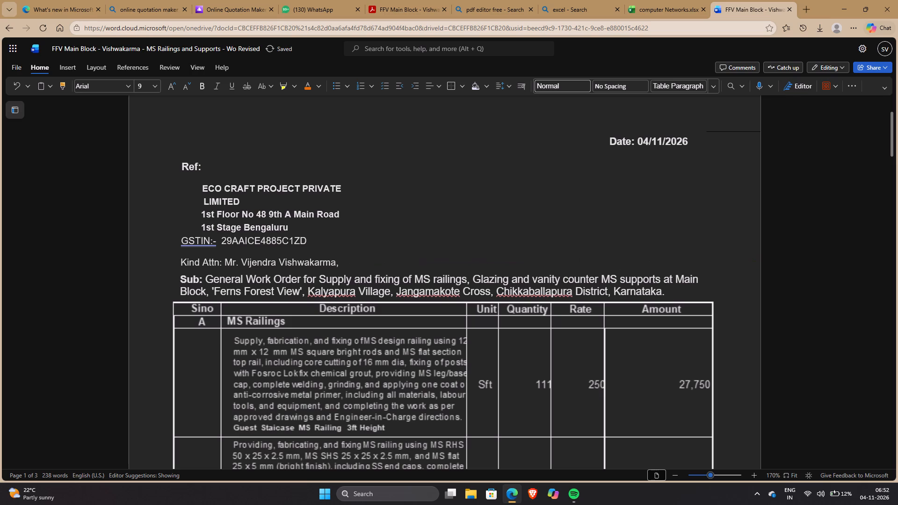
{"action": "key", "text": "BackSpace"}
{"action": "key", "text": "BackSpace"}
{"action": "key", "text": "BackSpace"}
{"action": "key", "text": "BackSpace"}
{"action": "key", "text": "BackSpace"}
{"action": "key", "text": "BackSpace"}
{"action": "key", "text": "BackSpace"}
{"action": "key", "text": "BackSpace"}
{"action": "key", "text": "BackSpace"}
{"action": "key", "text": "BackSpace"}
{"action": "key", "text": "BackSpace"}
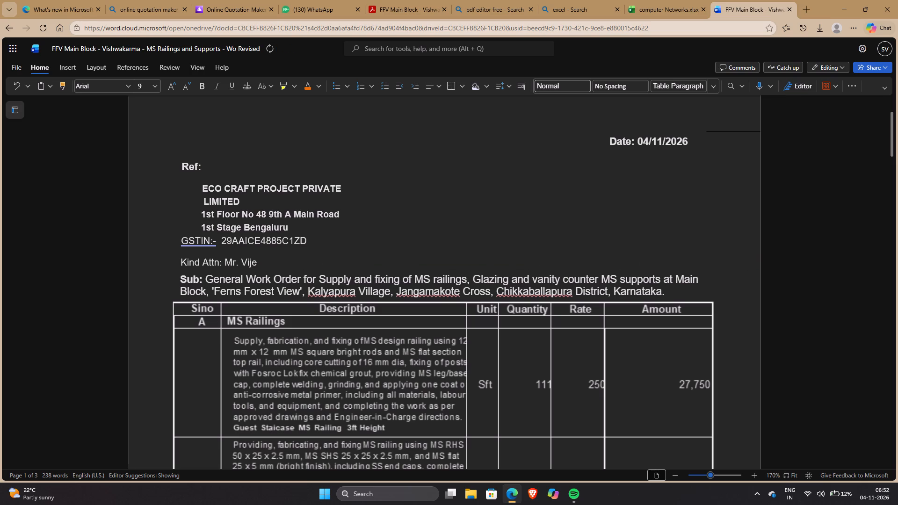
{"action": "key", "text": "BackSpace"}
{"action": "key", "text": "BackSpace"}
{"action": "key", "text": "BackSpace"}
{"action": "key", "text": "BackSpace"}
{"action": "key", "text": "BackSpace"}
{"action": "key", "text": "BackSpace"}
{"action": "key", "text": "BackSpace"}
{"action": "key", "text": "BackSpace"}
{"action": "key", "text": "BackSpace"}
{"action": "key", "text": "BackSpace"}
{"action": "key", "text": "BackSpace"}
{"action": "key", "text": "BackSpace"}
{"action": "key", "text": "BackSpace"}
{"action": "key", "text": "BackSpace"}
{"action": "key", "text": "BackSpace"}
{"action": "key", "text": "BackSpace"}
{"action": "key", "text": "BackSpace"}
{"action": "key", "text": "BackSpace"}
{"action": "key", "text": "BackSpace"}
{"action": "key", "text": "BackSpace"}
{"action": "key", "text": "BackSpace"}
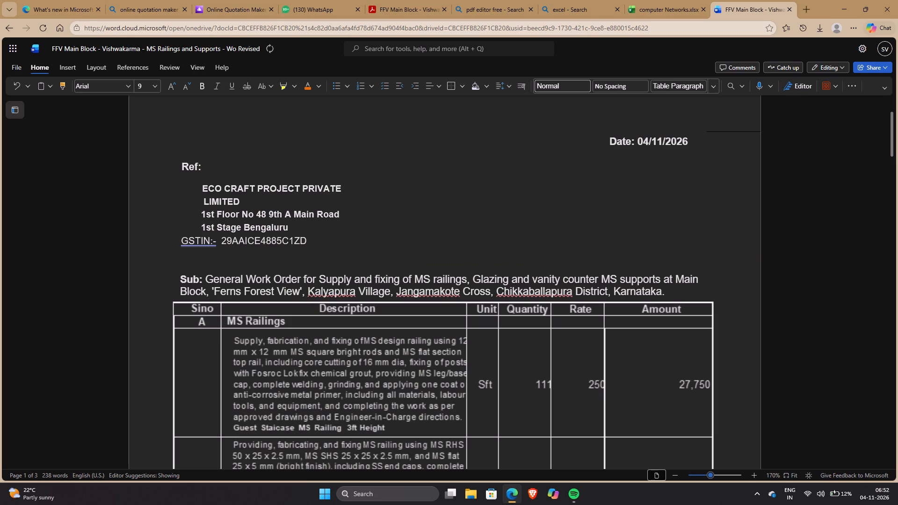
{"action": "key", "text": "BackSpace"}
{"action": "key", "text": "BackSpace"}
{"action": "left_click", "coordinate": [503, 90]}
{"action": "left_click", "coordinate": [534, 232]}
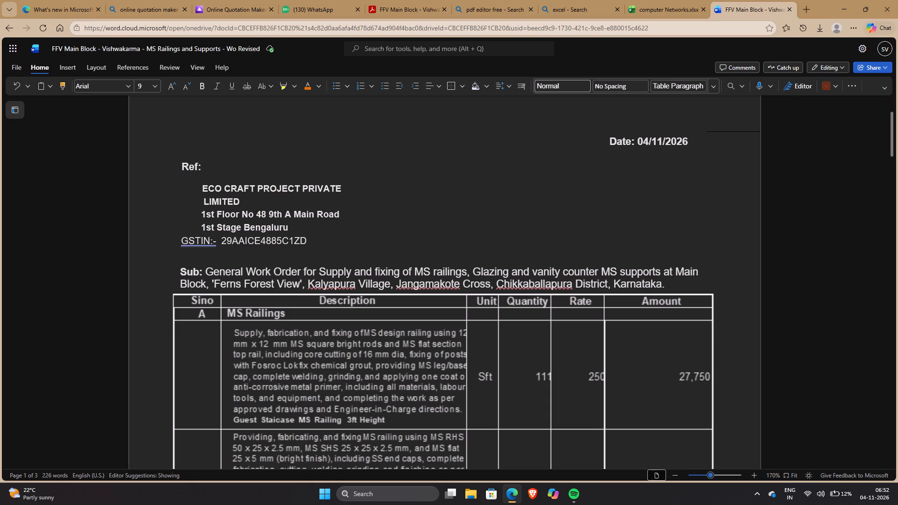
Replace Glazing with "Skylight framing," in the Sub line.
{"action": "left_click", "coordinate": [530, 270]}
{"action": "left_click", "coordinate": [507, 271]}
{"action": "key", "text": "BackSpace"}
{"action": "key", "text": "BackSpace"}
{"action": "key", "text": "BackSpace"}
{"action": "key", "text": "BackSpace"}
{"action": "key", "text": "BackSpace"}
{"action": "key", "text": "BackSpace"}
{"action": "key", "text": "BackSpace"}
{"action": "key", "text": "BackSpace"}
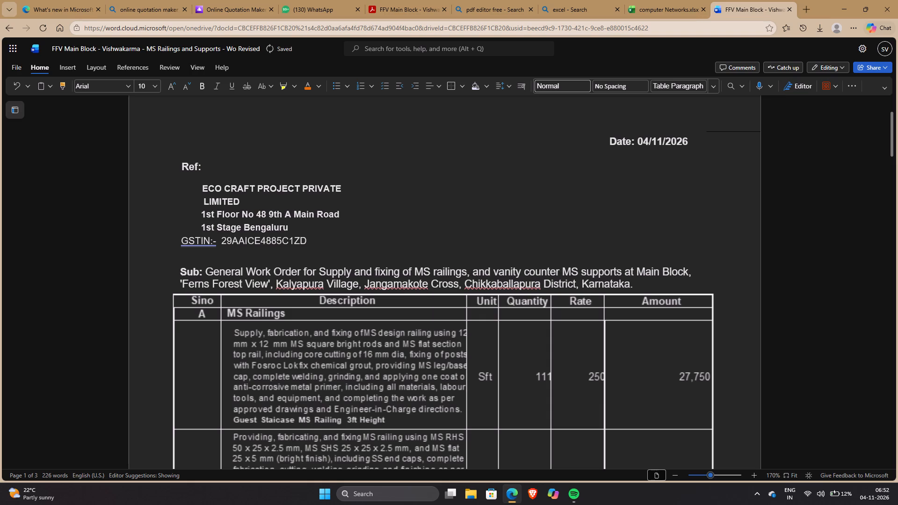
{"action": "key", "text": "space"}
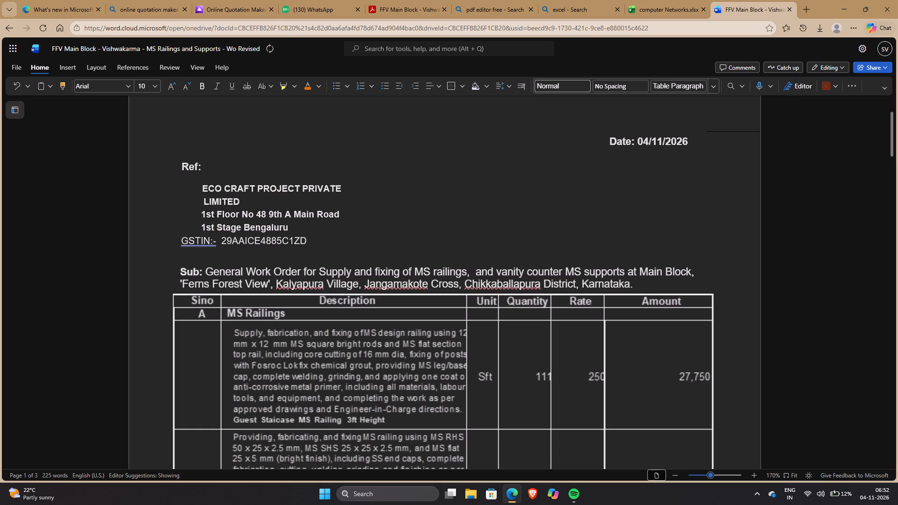
{"action": "type", "text": "Skylight"}
{"action": "key", "text": "space"}
{"action": "type", "text": "framing"}
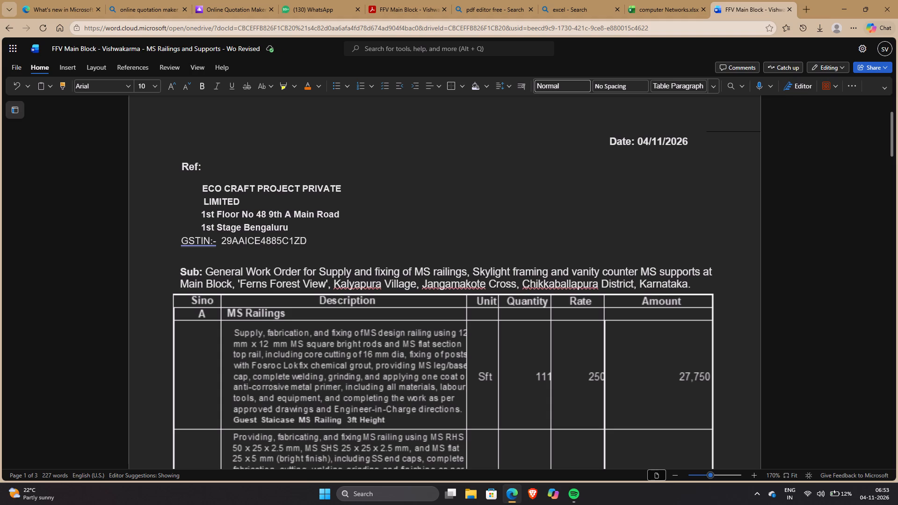
{"action": "key", "text": "comma"}
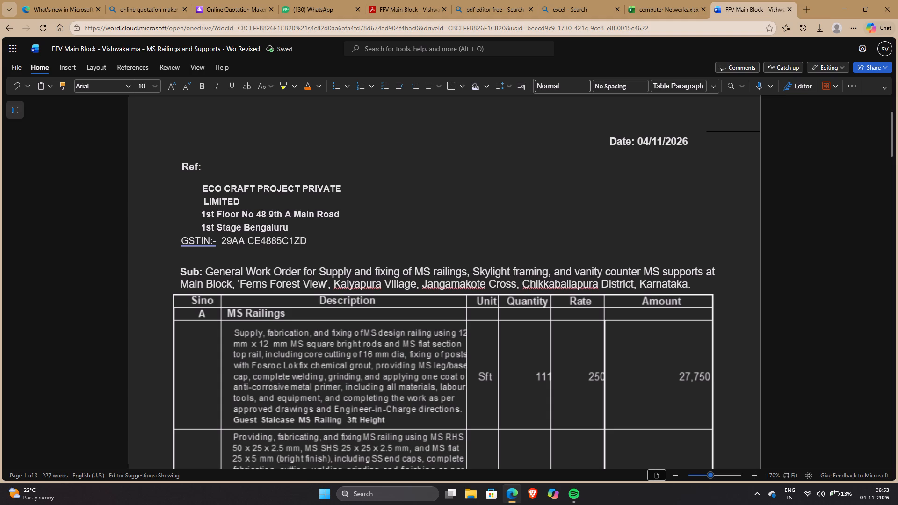
{"action": "key", "text": "space"}
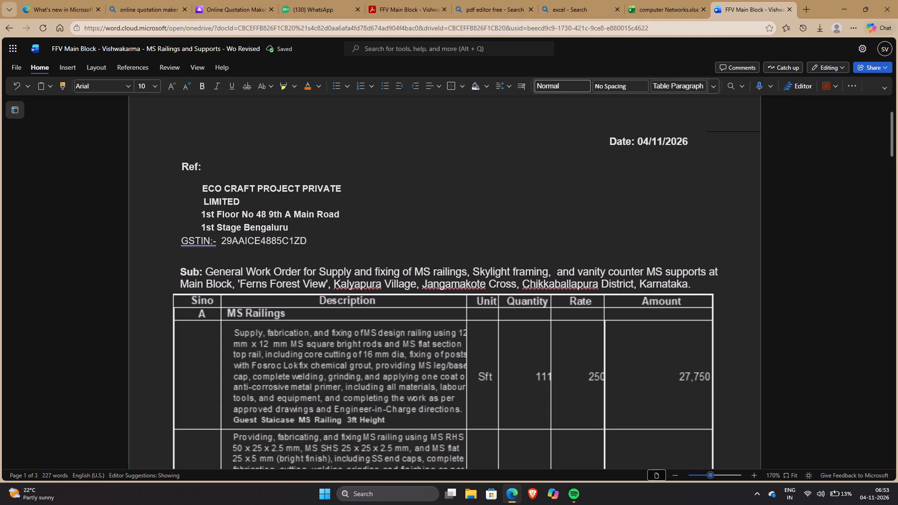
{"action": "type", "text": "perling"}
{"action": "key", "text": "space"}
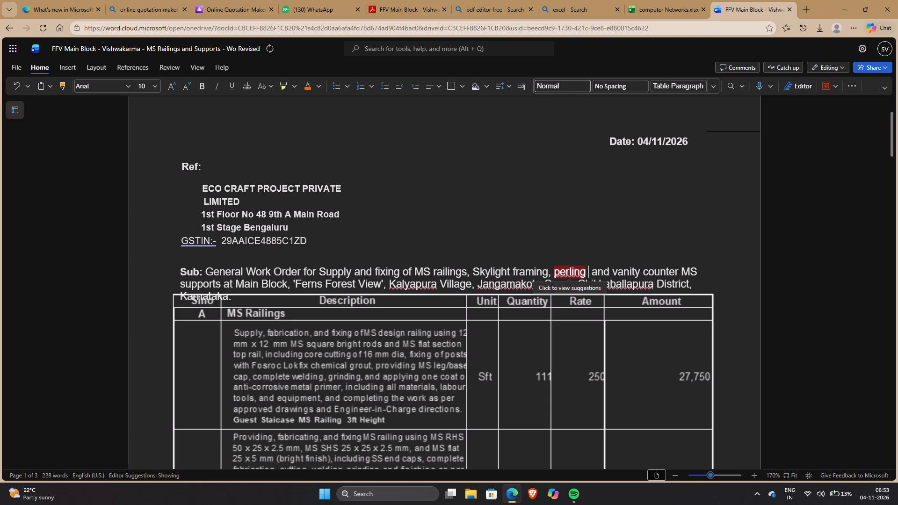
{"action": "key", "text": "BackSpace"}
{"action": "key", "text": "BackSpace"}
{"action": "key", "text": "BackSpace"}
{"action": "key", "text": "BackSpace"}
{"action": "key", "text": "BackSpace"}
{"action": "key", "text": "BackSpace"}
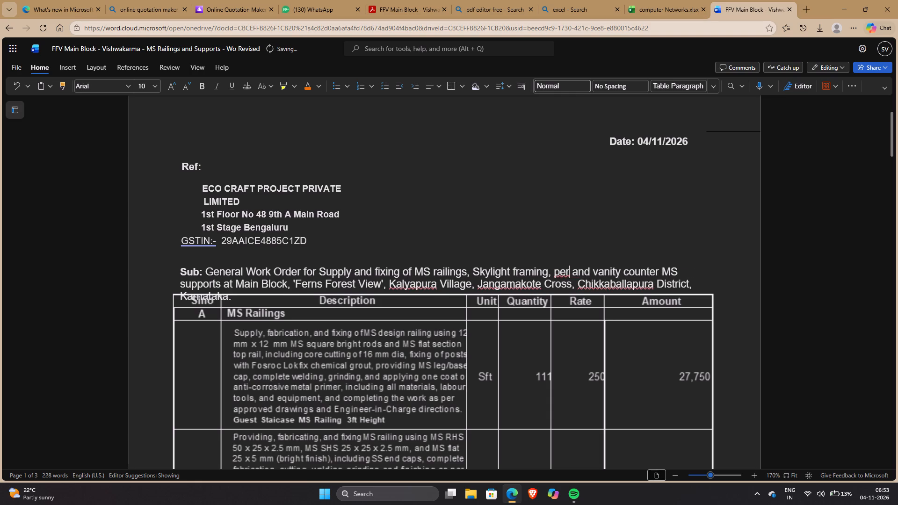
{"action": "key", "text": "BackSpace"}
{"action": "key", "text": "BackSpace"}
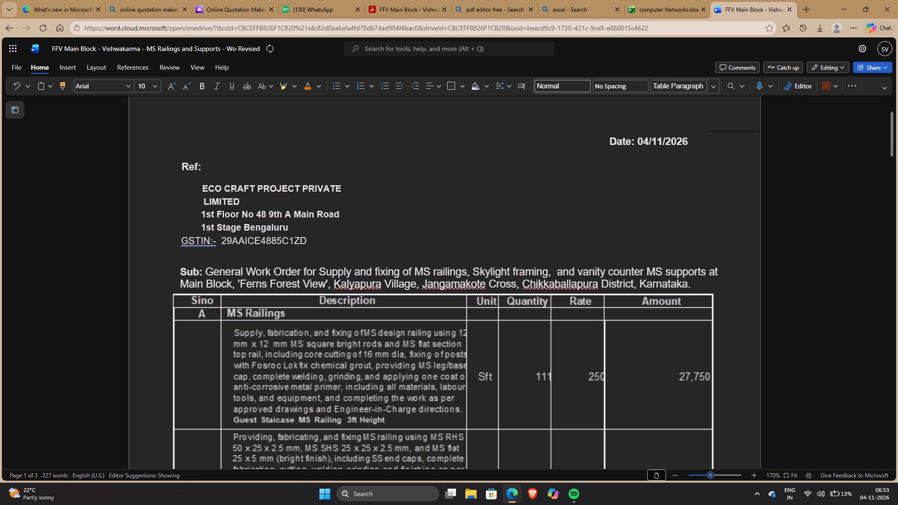
Add "Parlling grils" after Skylight framing in the Sub line.
{"action": "type", "text": "PA"}
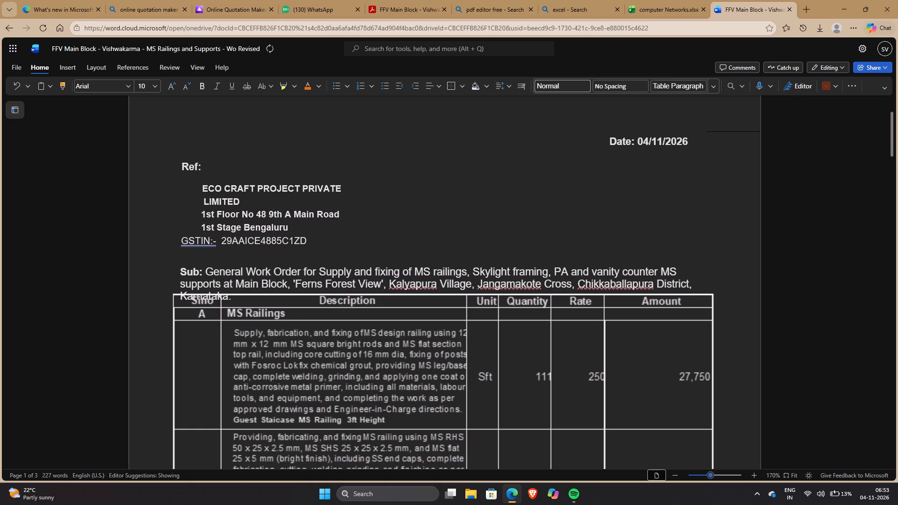
{"action": "key", "text": "BackSpace"}
{"action": "type", "text": "arlling"}
{"action": "key", "text": "space"}
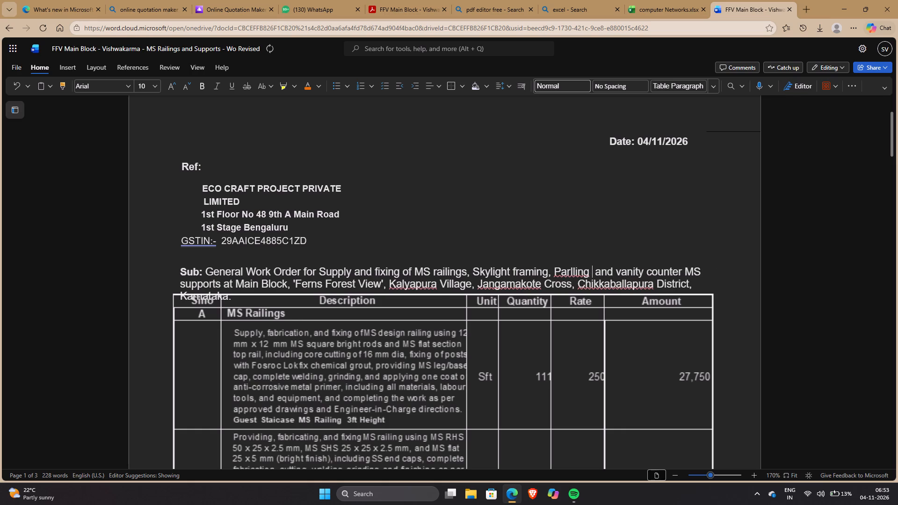
{"action": "type", "text": "grils"}
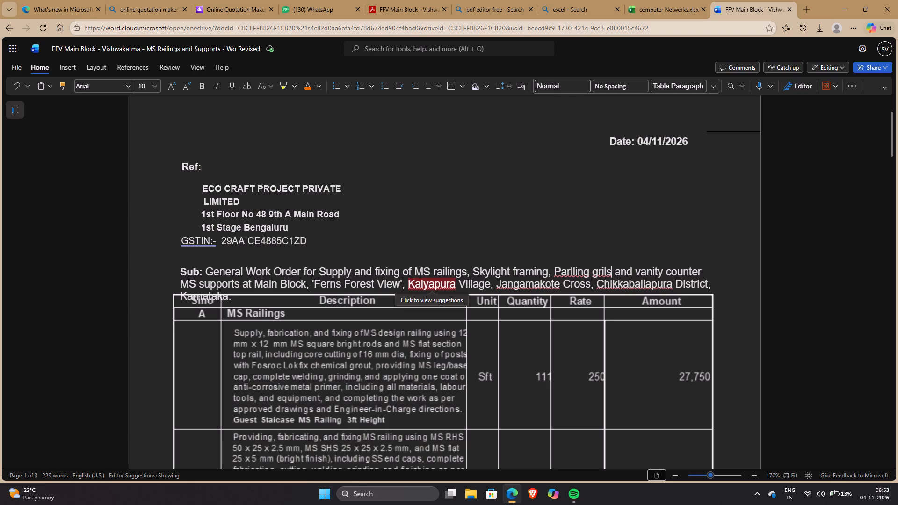
Delete the old site location from Ferns Forest View through Chikkaballapura District in the Sub line, keeping the opening quote and Karnataka.
{"action": "left_click", "coordinate": [715, 284]}
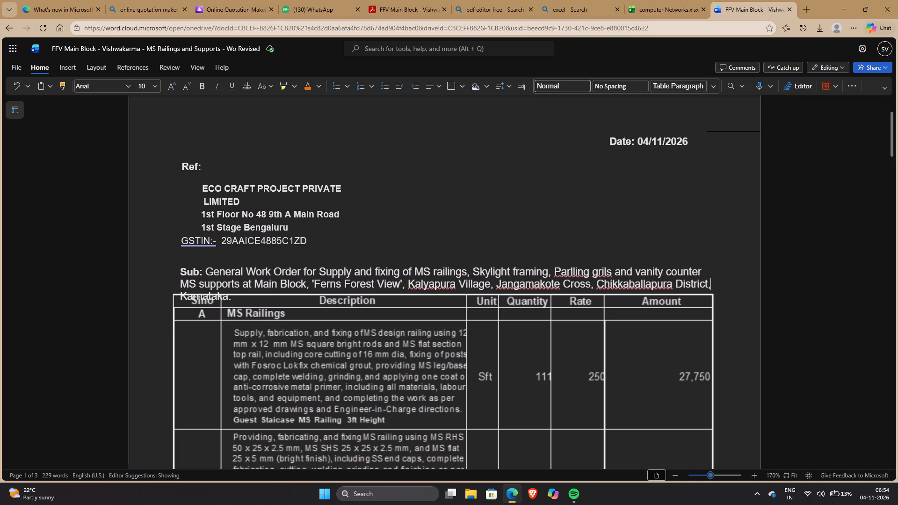
{"action": "key", "text": "BackSpace"}
{"action": "key", "text": "BackSpace"}
{"action": "key", "text": "BackSpace"}
{"action": "key", "text": "BackSpace"}
{"action": "key", "text": "BackSpace"}
{"action": "key", "text": "BackSpace"}
{"action": "key", "text": "BackSpace"}
{"action": "key", "text": "BackSpace"}
{"action": "key", "text": "BackSpace"}
{"action": "key", "text": "BackSpace"}
{"action": "key", "text": "BackSpace"}
{"action": "key", "text": "BackSpace"}
{"action": "key", "text": "BackSpace"}
{"action": "key", "text": "BackSpace"}
{"action": "key", "text": "BackSpace"}
{"action": "key", "text": "BackSpace"}
{"action": "key", "text": "BackSpace"}
{"action": "key", "text": "BackSpace"}
{"action": "key", "text": "BackSpace"}
{"action": "key", "text": "BackSpace"}
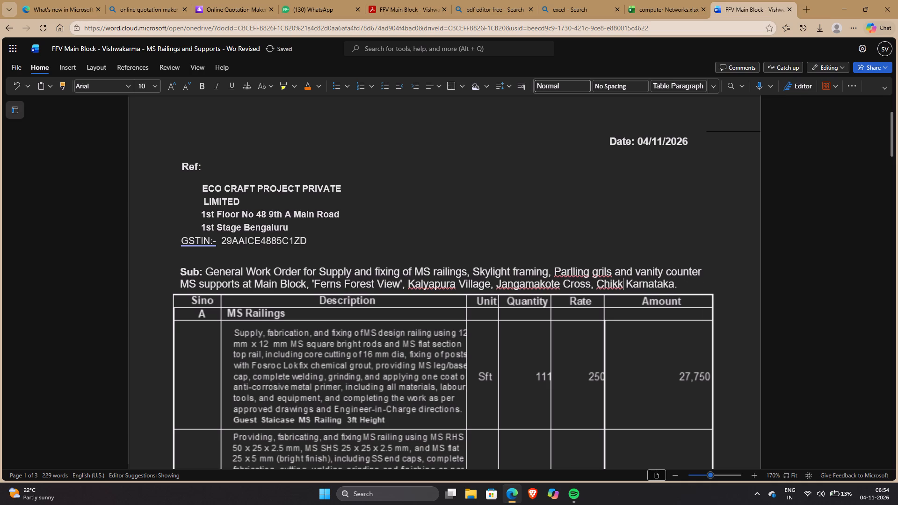
{"action": "key", "text": "BackSpace"}
{"action": "key", "text": "BackSpace"}
{"action": "key", "text": "BackSpace"}
{"action": "key", "text": "BackSpace"}
{"action": "key", "text": "BackSpace"}
{"action": "key", "text": "BackSpace"}
{"action": "key", "text": "BackSpace"}
{"action": "key", "text": "BackSpace"}
{"action": "key", "text": "BackSpace"}
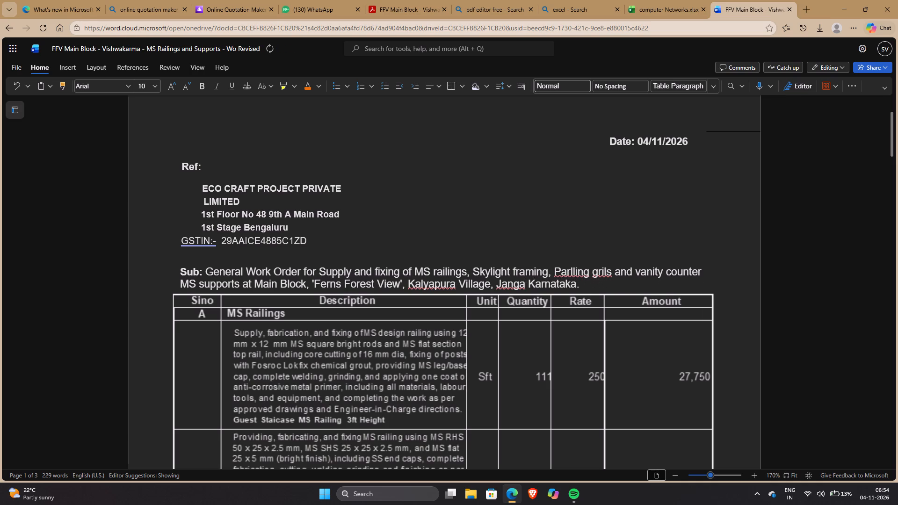
{"action": "key", "text": "BackSpace"}
{"action": "key", "text": "BackSpace"}
{"action": "key", "text": "BackSpace"}
{"action": "key", "text": "BackSpace"}
{"action": "key", "text": "BackSpace"}
{"action": "key", "text": "BackSpace"}
{"action": "key", "text": "BackSpace"}
{"action": "key", "text": "BackSpace"}
{"action": "key", "text": "BackSpace"}
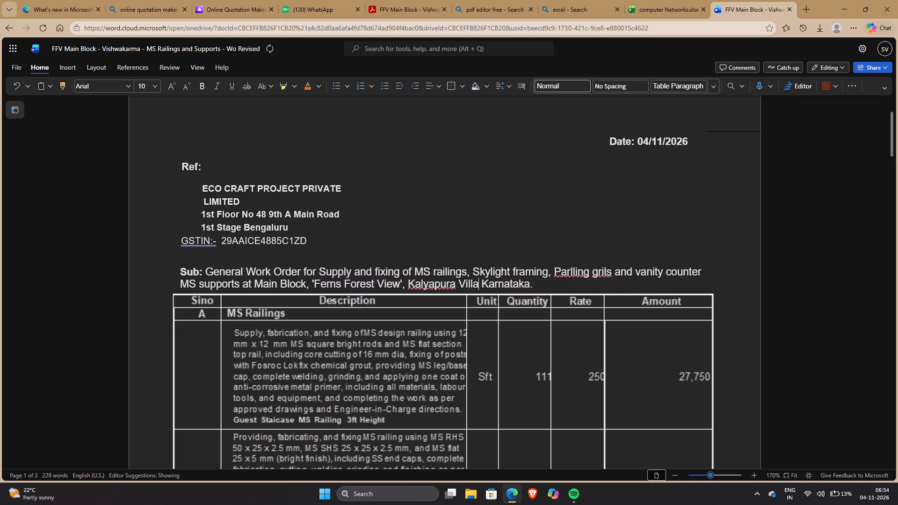
{"action": "key", "text": "BackSpace"}
{"action": "key", "text": "BackSpace"}
{"action": "key", "text": "BackSpace"}
{"action": "key", "text": "BackSpace"}
{"action": "key", "text": "BackSpace"}
{"action": "key", "text": "BackSpace"}
{"action": "key", "text": "BackSpace"}
{"action": "key", "text": "BackSpace"}
{"action": "key", "text": "BackSpace"}
{"action": "key", "text": "BackSpace"}
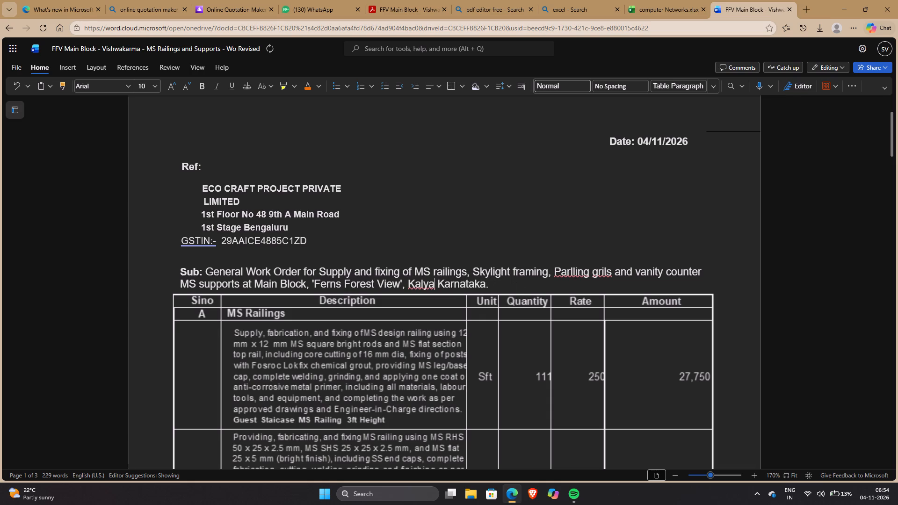
{"action": "key", "text": "BackSpace"}
{"action": "key", "text": "BackSpace"}
{"action": "key", "text": "BackSpace"}
{"action": "key", "text": "BackSpace"}
{"action": "key", "text": "BackSpace"}
{"action": "key", "text": "BackSpace"}
{"action": "key", "text": "BackSpace"}
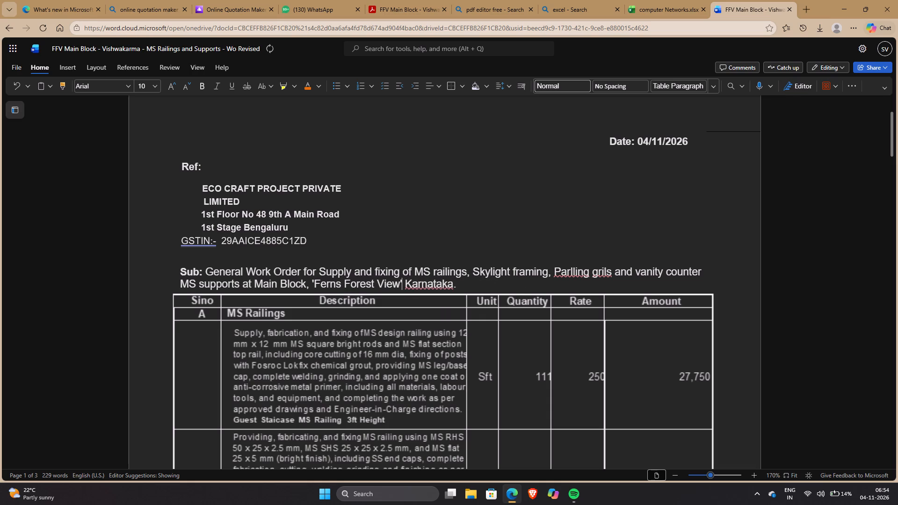
{"action": "key", "text": "BackSpace"}
{"action": "key", "text": "BackSpace"}
{"action": "key", "text": "BackSpace"}
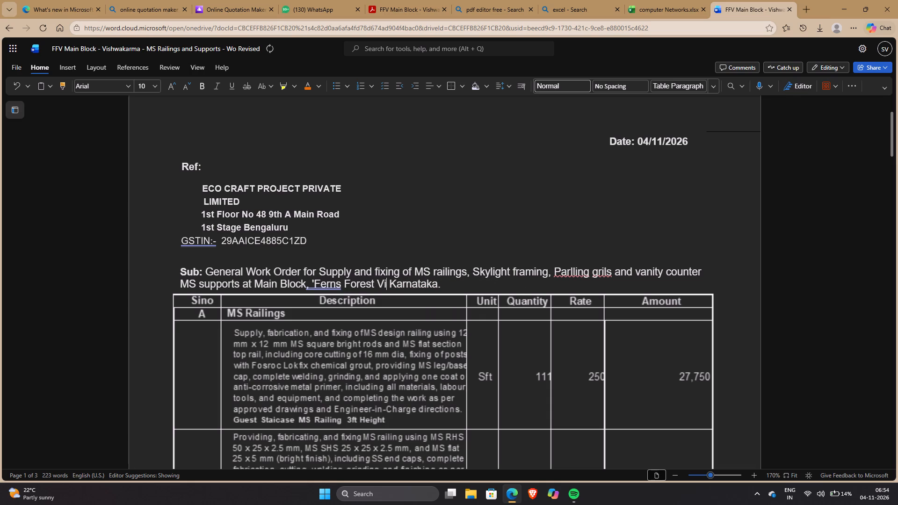
{"action": "key", "text": "BackSpace"}
{"action": "key", "text": "BackSpace"}
{"action": "key", "text": "BackSpace"}
{"action": "key", "text": "BackSpace"}
{"action": "key", "text": "BackSpace"}
{"action": "key", "text": "BackSpace"}
{"action": "key", "text": "BackSpace"}
{"action": "key", "text": "BackSpace"}
{"action": "key", "text": "BackSpace"}
{"action": "key", "text": "BackSpace"}
{"action": "key", "text": "BackSpace"}
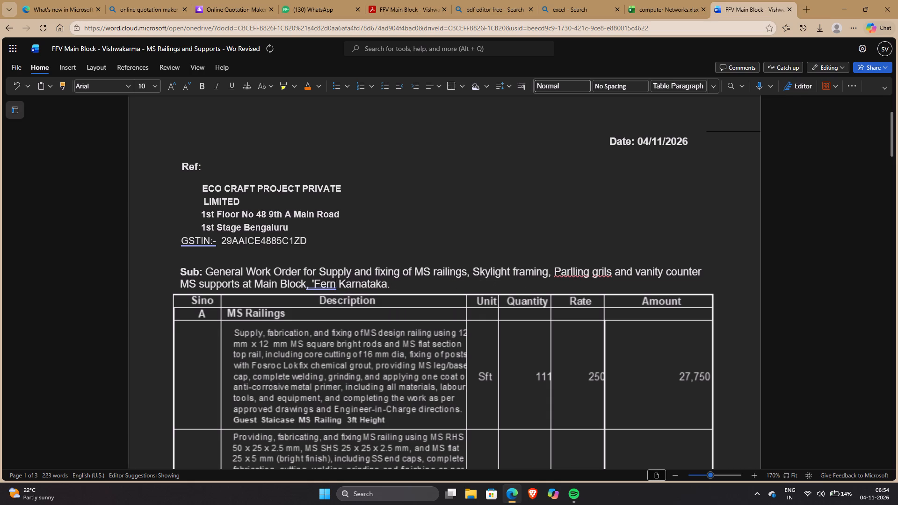
{"action": "key", "text": "BackSpace"}
{"action": "key", "text": "BackSpace"}
{"action": "key", "text": "BackSpace"}
{"action": "key", "text": "BackSpace"}
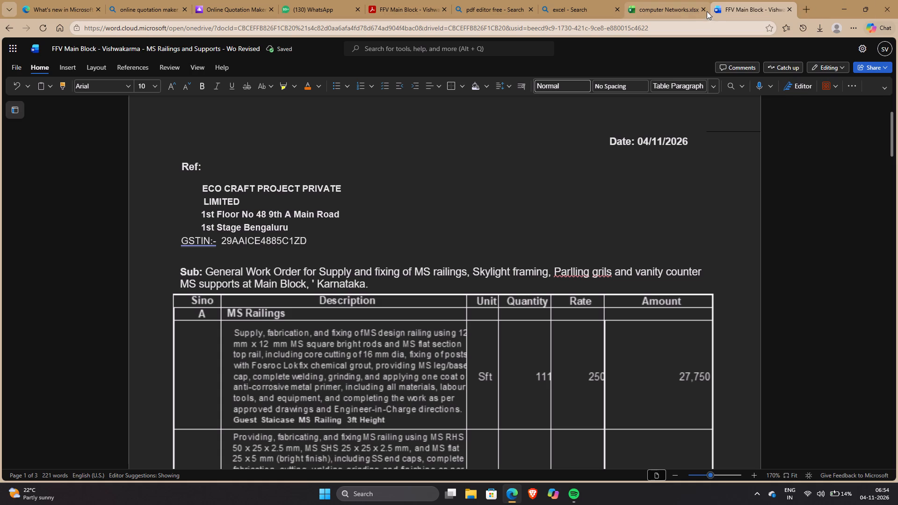
Close the browser pages for the excel search, pdf editor search, FFV Main Block PDF and both online quotation maker pages.
{"action": "left_click", "coordinate": [620, 6]}
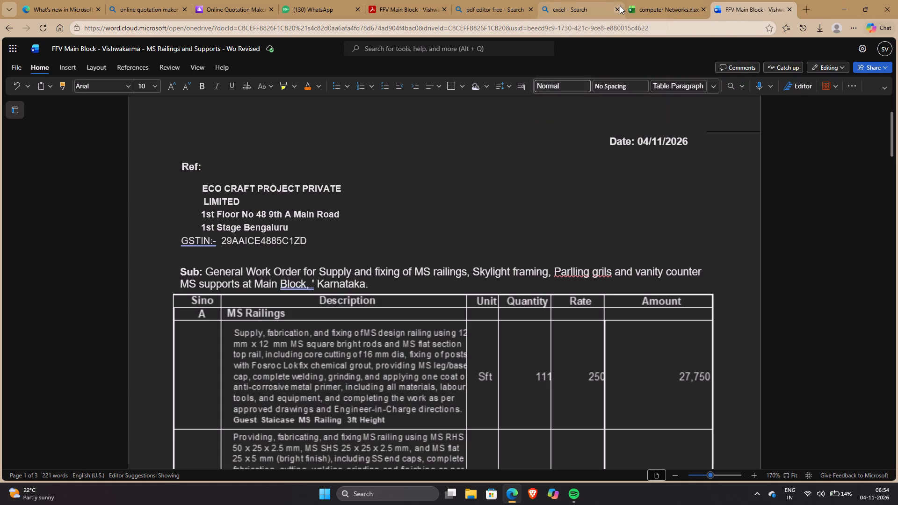
{"action": "left_click", "coordinate": [530, 8]}
{"action": "left_click", "coordinate": [446, 7]}
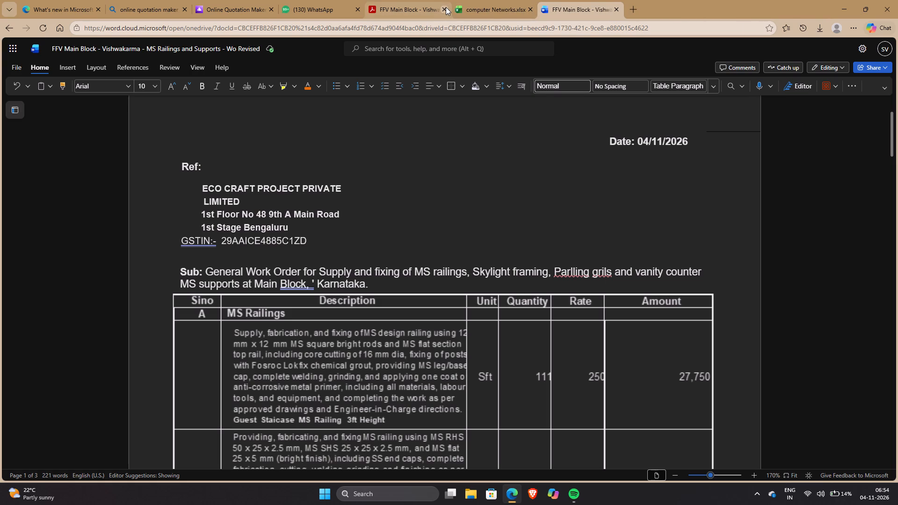
{"action": "left_click", "coordinate": [184, 9]}
{"action": "left_click", "coordinate": [184, 9]}
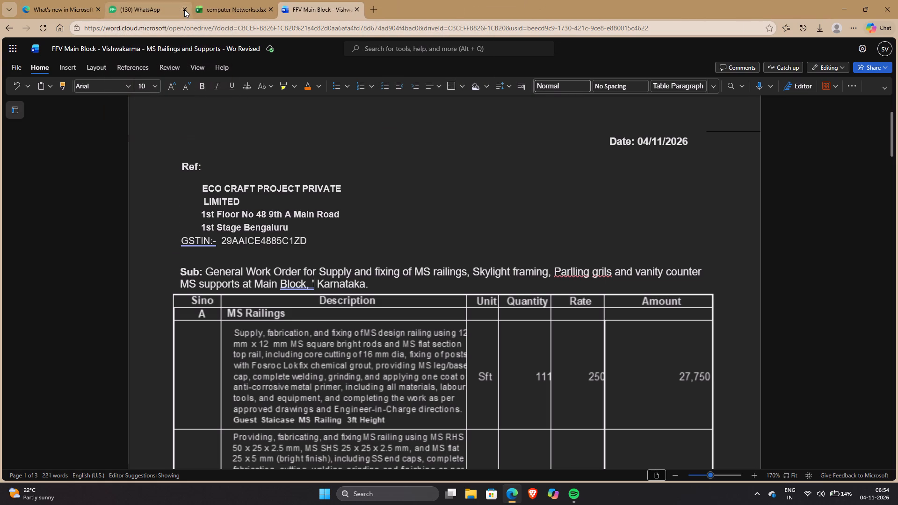
Search the web for "lake estate" in a new browser page.
{"action": "left_click", "coordinate": [373, 8]}
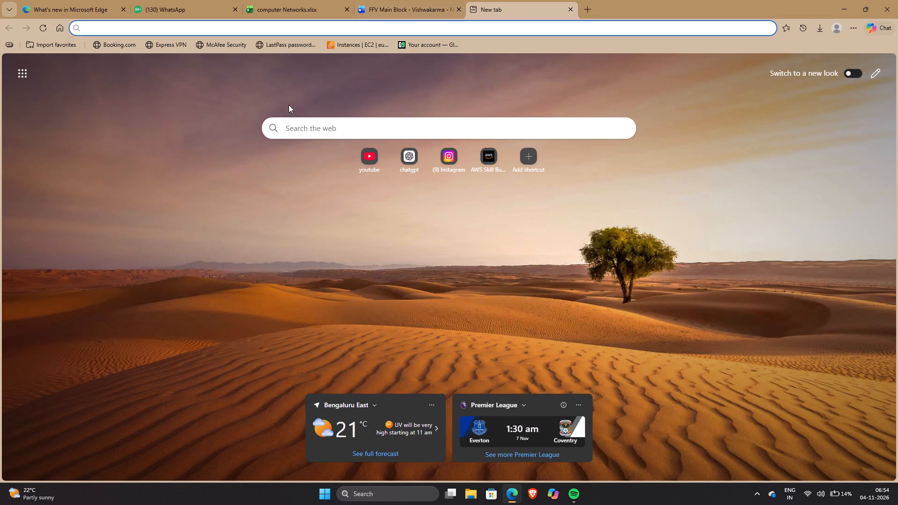
{"action": "left_click", "coordinate": [299, 131]}
{"action": "type", "text": "lake"}
{"action": "key", "text": "space"}
{"action": "key", "text": "e"}
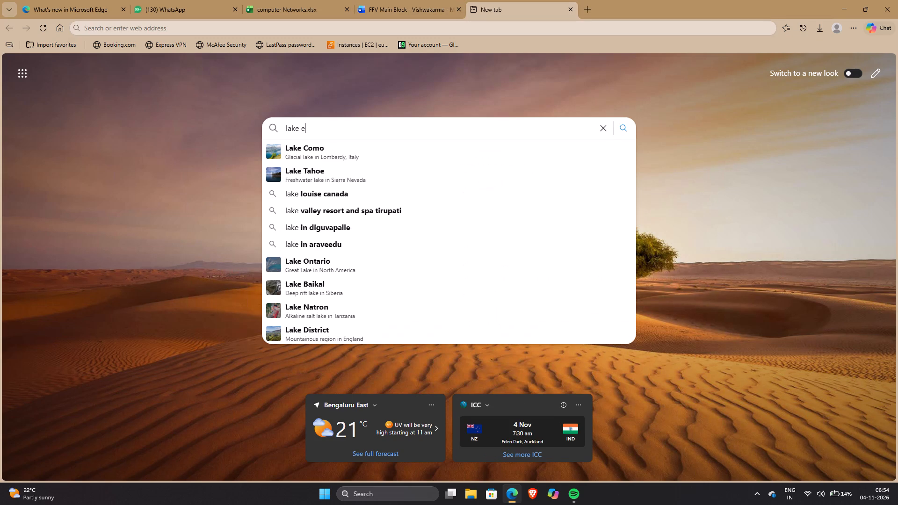
{"action": "type", "text": "sta"}
{"action": "key", "text": "t"}
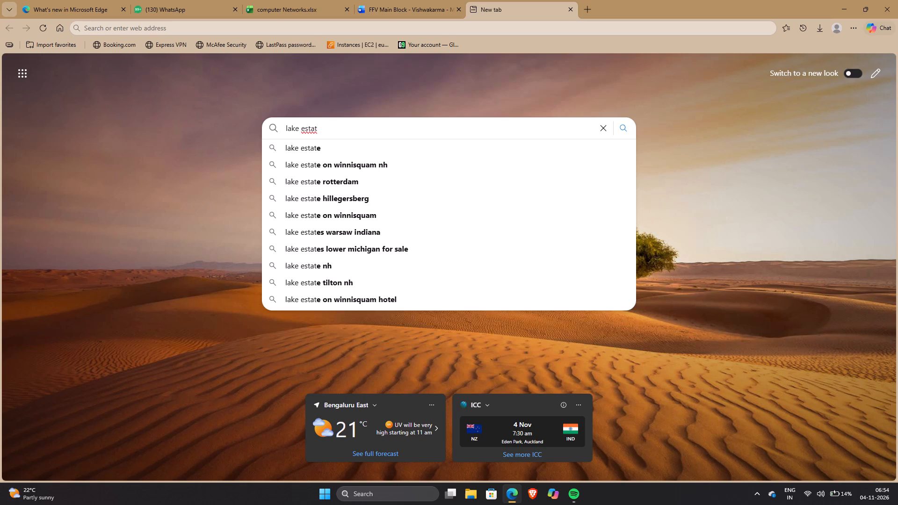
{"action": "left_click", "coordinate": [308, 147]}
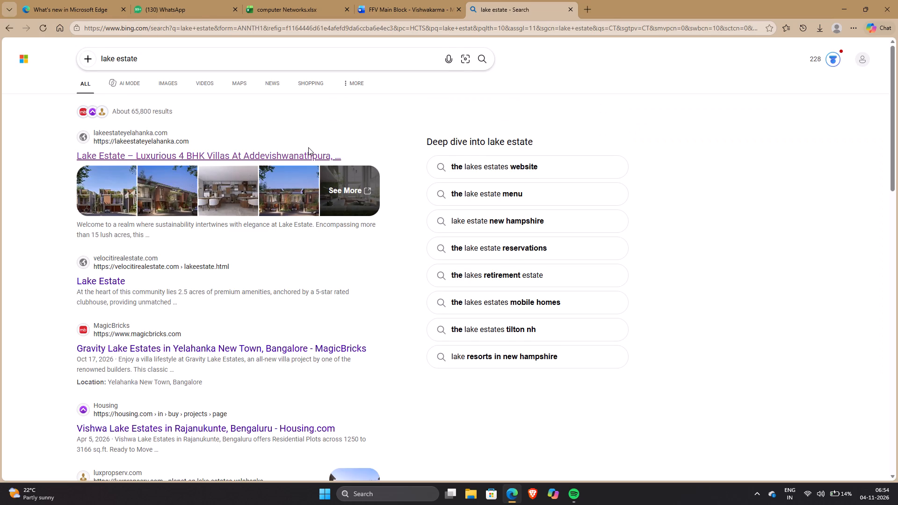
Look through the lake estate search results for the project's name and location.
{"action": "key", "text": "Down"}
{"action": "key", "text": "Down"}
{"action": "key", "text": "Down"}
{"action": "key", "text": "Down"}
{"action": "key", "text": "Down"}
{"action": "key", "text": "Down"}
{"action": "key", "text": "Down"}
{"action": "key", "text": "Down"}
{"action": "key", "text": "Down"}
{"action": "key", "text": "Down"}
{"action": "key", "text": "Down"}
{"action": "key", "text": "Down"}
{"action": "key", "text": "Down"}
{"action": "key", "text": "Down"}
{"action": "key", "text": "Down"}
{"action": "key", "text": "Down"}
{"action": "key", "text": "Down"}
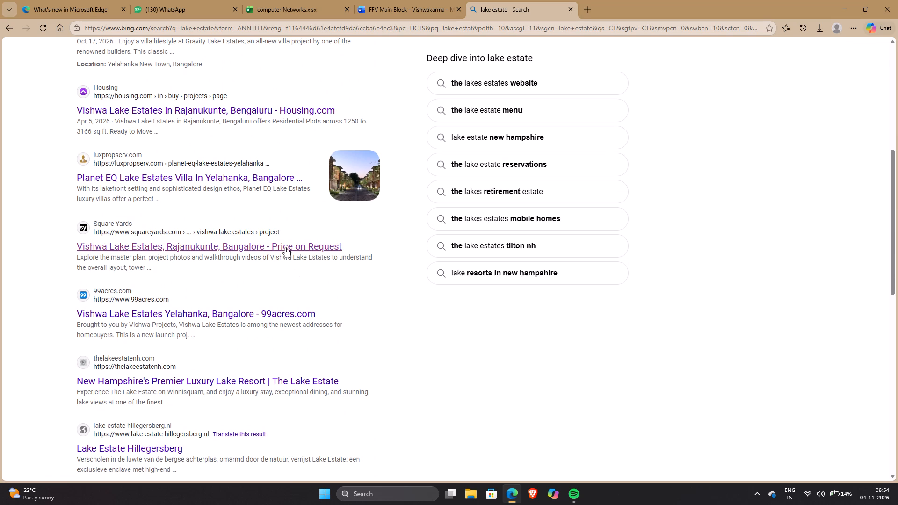
{"action": "key", "text": "Up"}
{"action": "key", "text": "Up"}
{"action": "key", "text": "Up"}
{"action": "key", "text": "Up"}
{"action": "key", "text": "Up"}
{"action": "key", "text": "Up"}
{"action": "key", "text": "Up"}
{"action": "key", "text": "Up"}
{"action": "key", "text": "Up"}
{"action": "key", "text": "Up"}
{"action": "key", "text": "Up"}
{"action": "key", "text": "Up"}
{"action": "key", "text": "Up"}
{"action": "key", "text": "Up"}
{"action": "key", "text": "Up"}
{"action": "key", "text": "Up"}
{"action": "key", "text": "Up"}
{"action": "key", "text": "Up"}
{"action": "key", "text": "Up"}
{"action": "key", "text": "Up"}
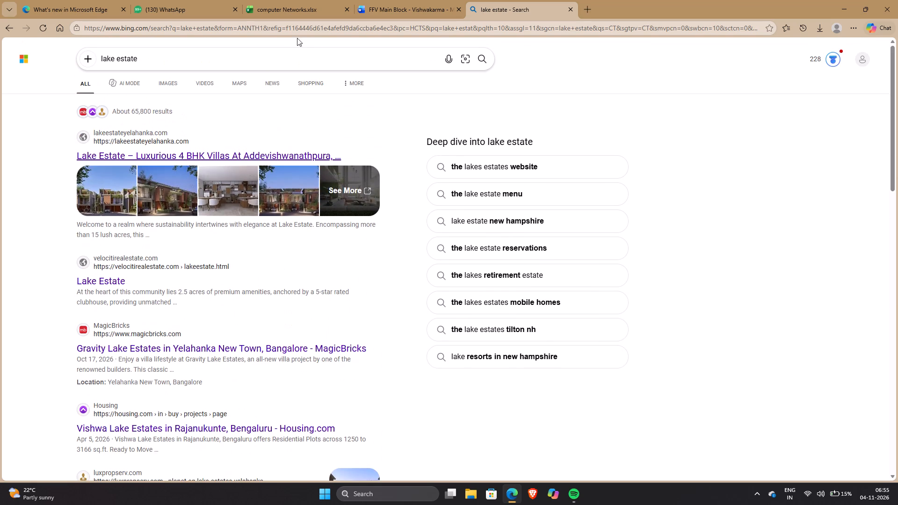
Refine the web search to "lake estates rajankunte" and check the address details of the first LAKE ESTATES listing.
{"action": "left_click", "coordinate": [269, 58]}
{"action": "key", "text": "space"}
{"action": "type", "text": "raja"}
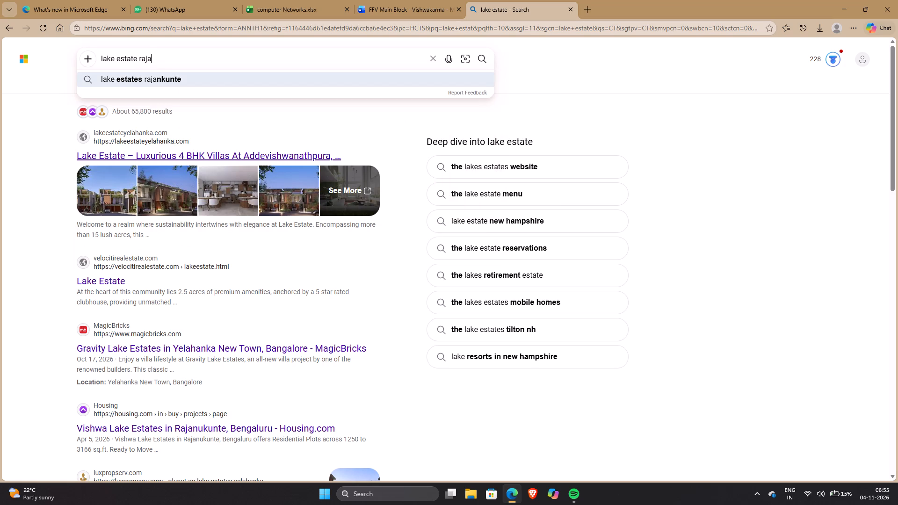
{"action": "left_click", "coordinate": [131, 79]}
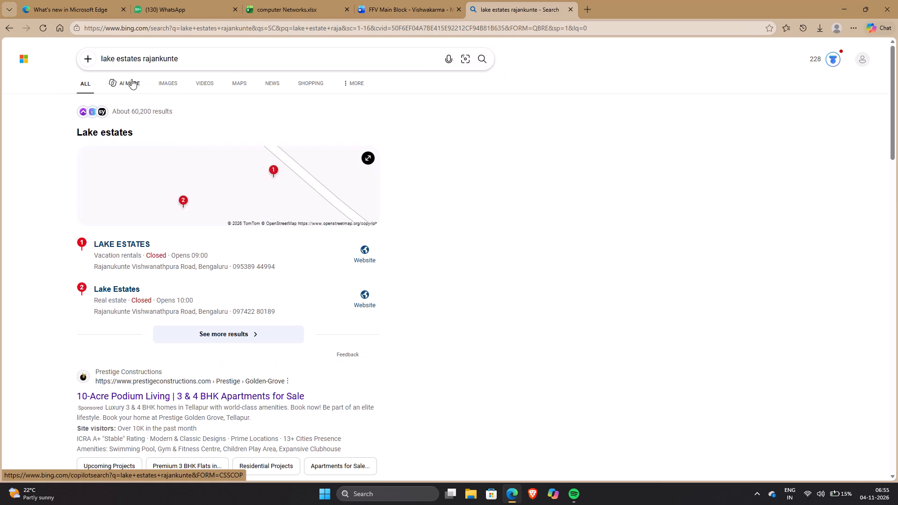
{"action": "left_click", "coordinate": [135, 240]}
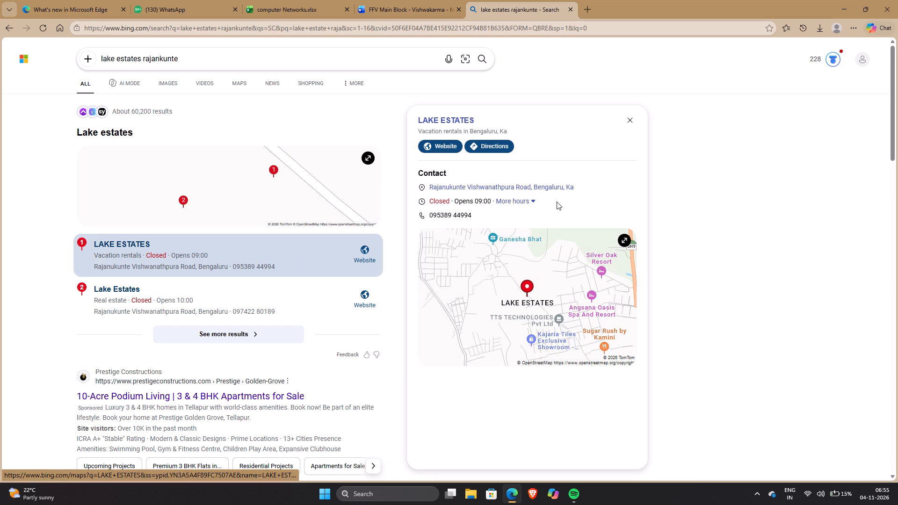
{"action": "left_click", "coordinate": [630, 122]}
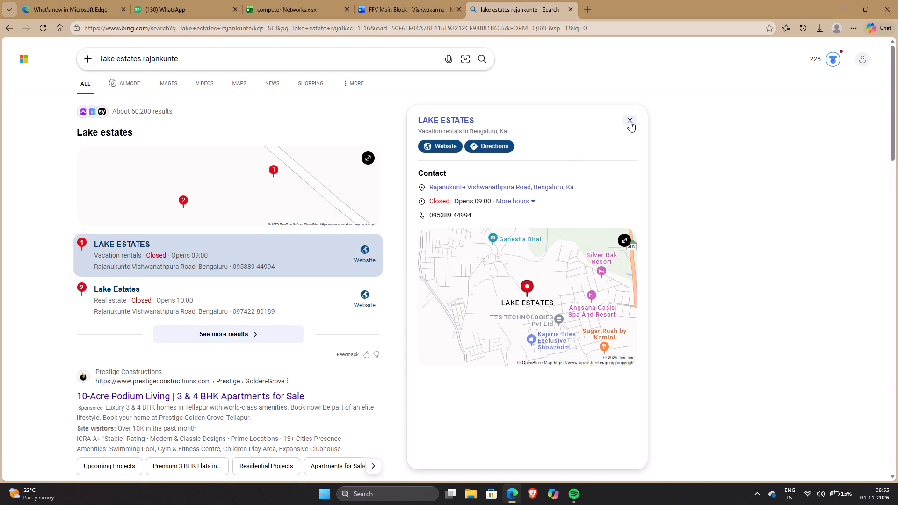
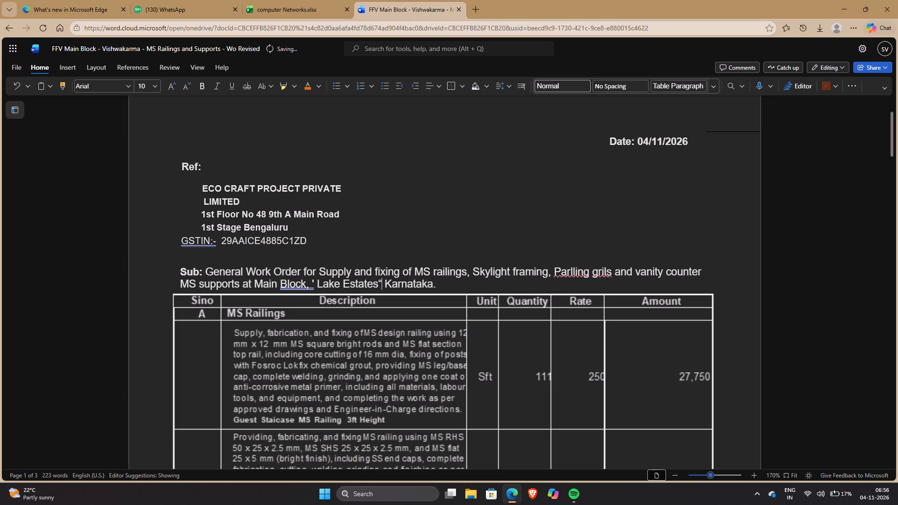
Delete the closing quotation mark after "Lake Estates" in the subject line of the work order document.
{"action": "key", "text": "BackSpace"}
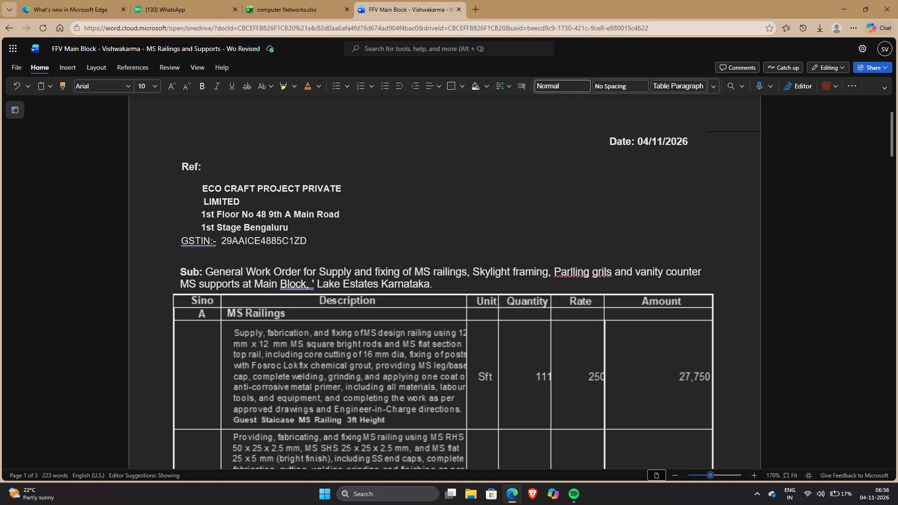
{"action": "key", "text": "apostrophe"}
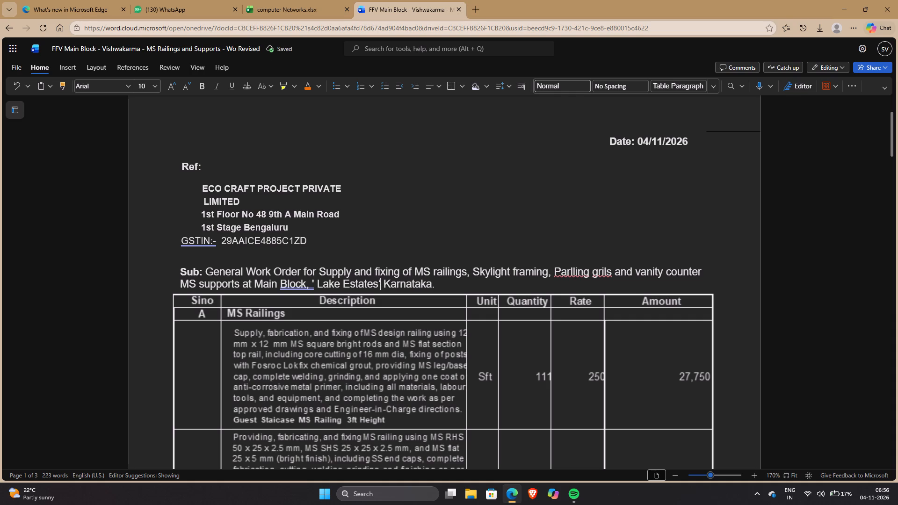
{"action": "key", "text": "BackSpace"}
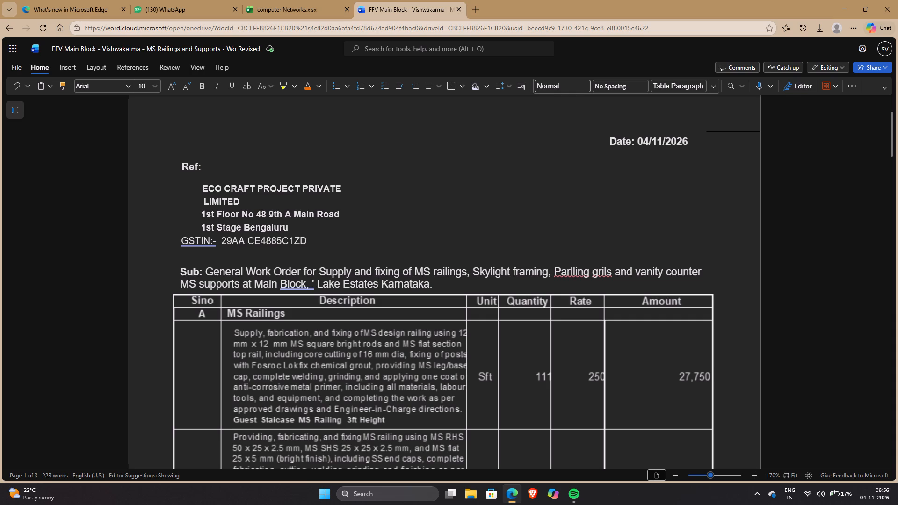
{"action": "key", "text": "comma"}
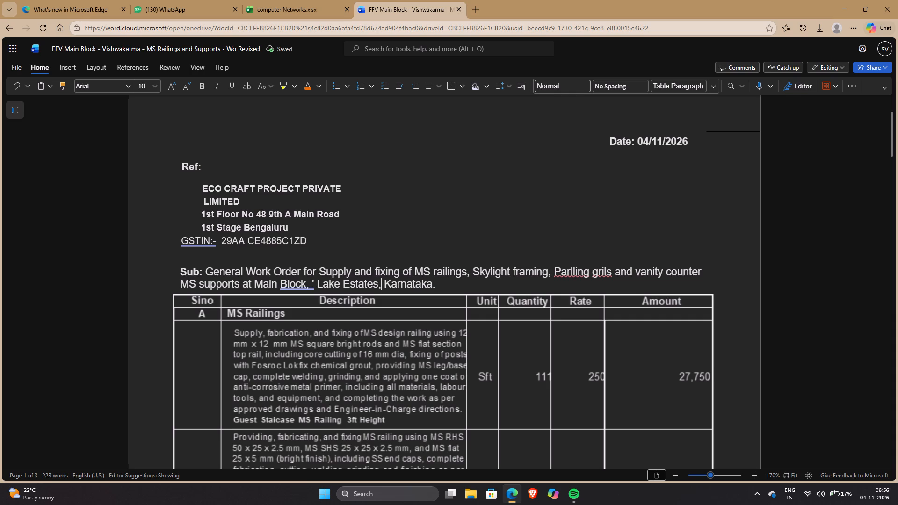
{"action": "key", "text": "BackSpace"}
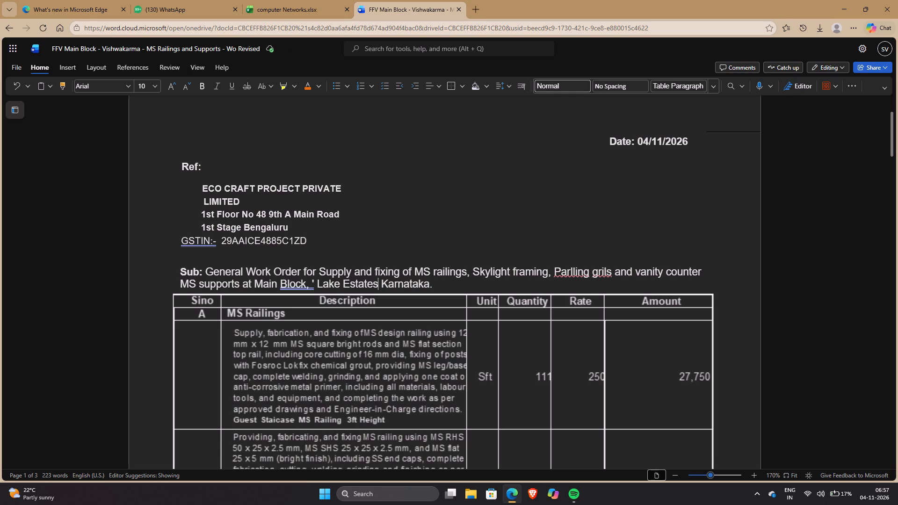
Delete the opening quotation mark before "Lake Estates" in the subject line.
{"action": "left_click", "coordinate": [313, 282]}
{"action": "left_click", "coordinate": [313, 282]}
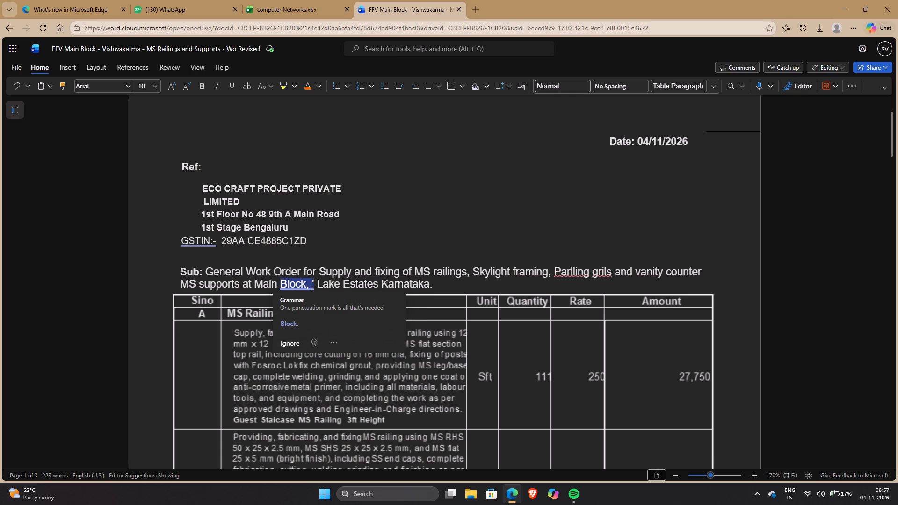
{"action": "left_click", "coordinate": [315, 281]}
{"action": "left_click", "coordinate": [315, 281]}
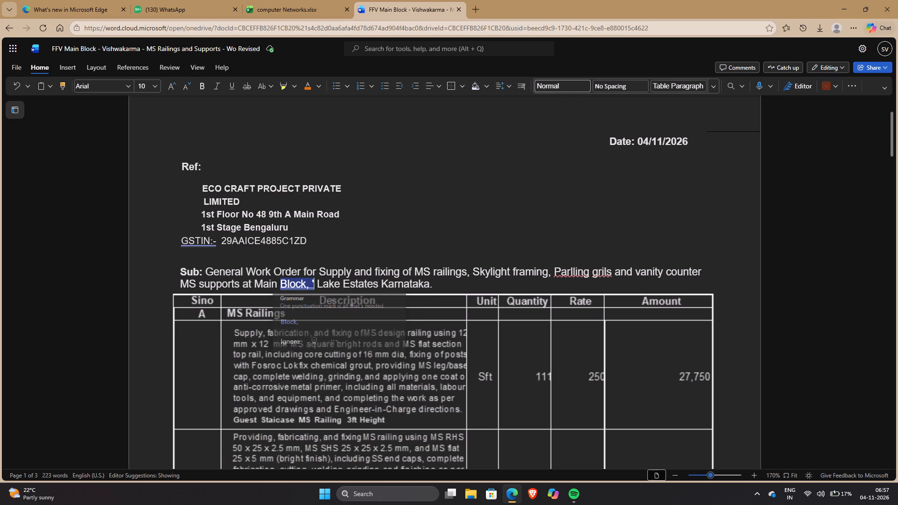
{"action": "key", "text": "BackSpace"}
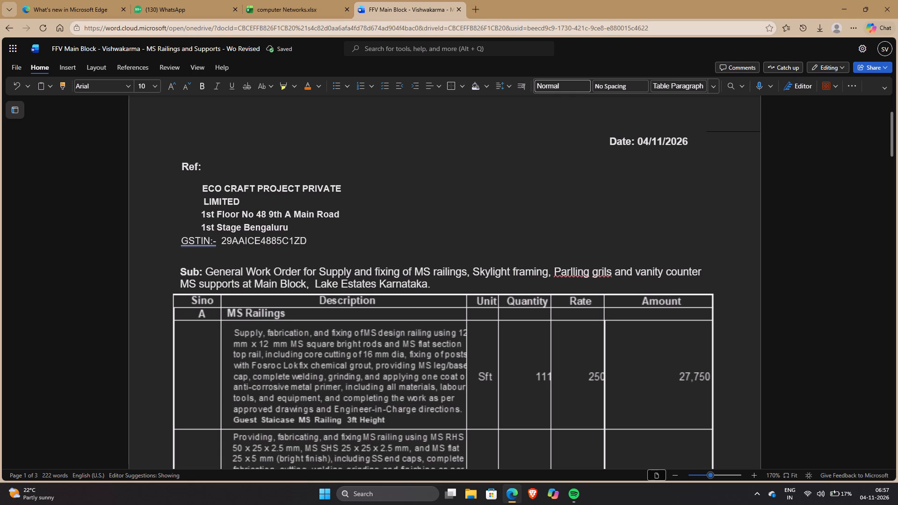
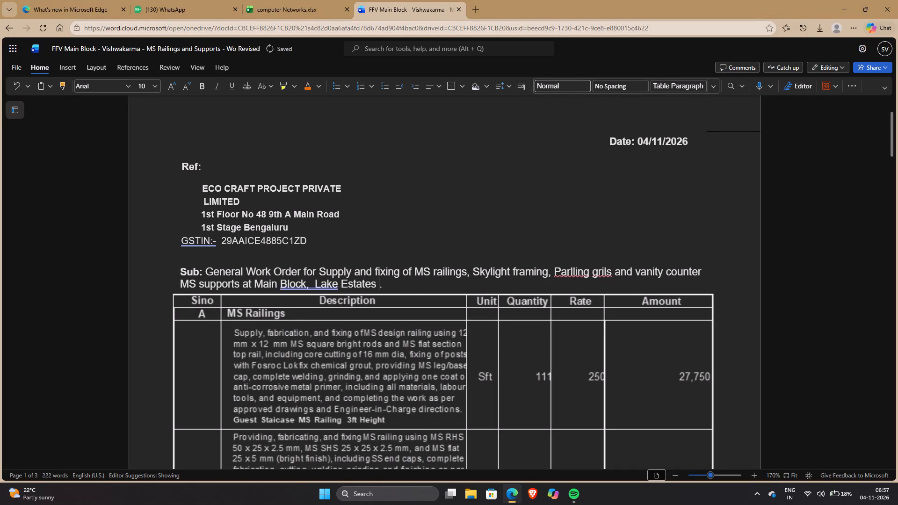
Insert the copied Lake Estates site address after "Lake Estates" in the subject line.
{"action": "key", "text": "ctrl+v"}
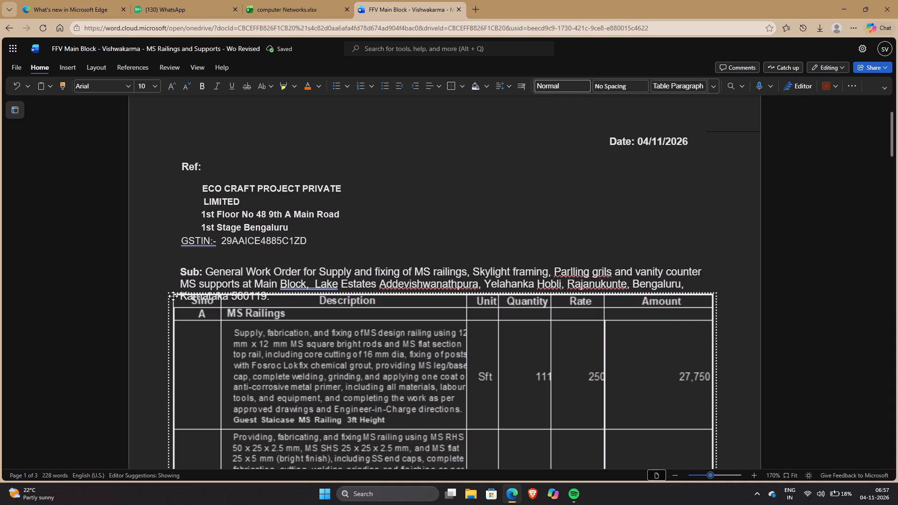
Try to move the railing works table image down, clear of the subject line text that overlaps its top row.
{"action": "left_click_drag", "start_coordinate": [172, 296], "coordinate": [168, 302]}
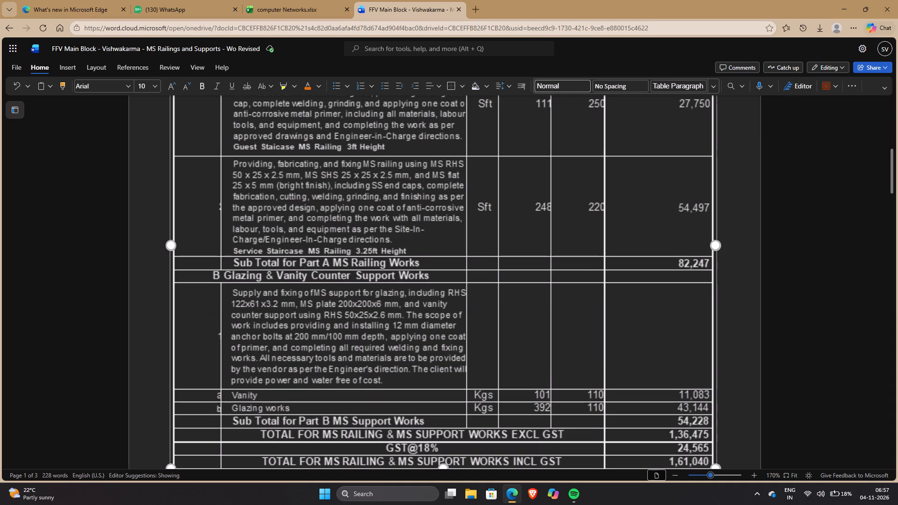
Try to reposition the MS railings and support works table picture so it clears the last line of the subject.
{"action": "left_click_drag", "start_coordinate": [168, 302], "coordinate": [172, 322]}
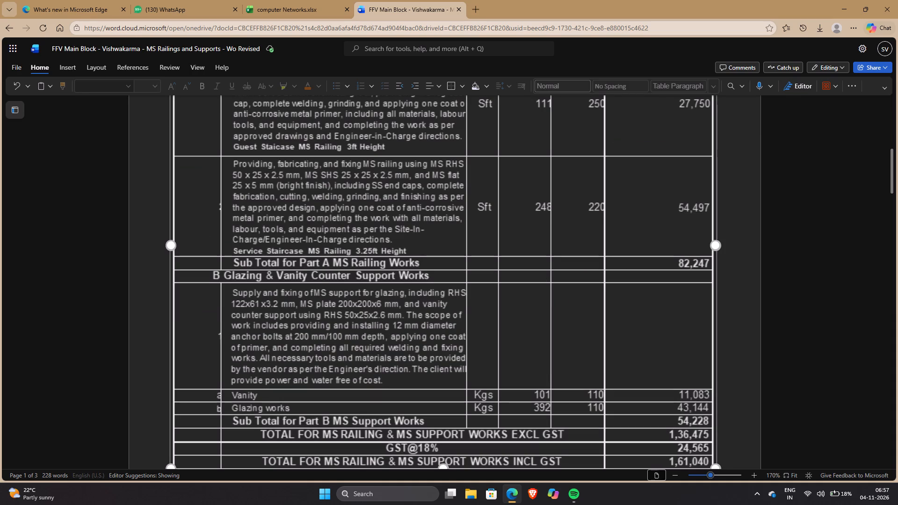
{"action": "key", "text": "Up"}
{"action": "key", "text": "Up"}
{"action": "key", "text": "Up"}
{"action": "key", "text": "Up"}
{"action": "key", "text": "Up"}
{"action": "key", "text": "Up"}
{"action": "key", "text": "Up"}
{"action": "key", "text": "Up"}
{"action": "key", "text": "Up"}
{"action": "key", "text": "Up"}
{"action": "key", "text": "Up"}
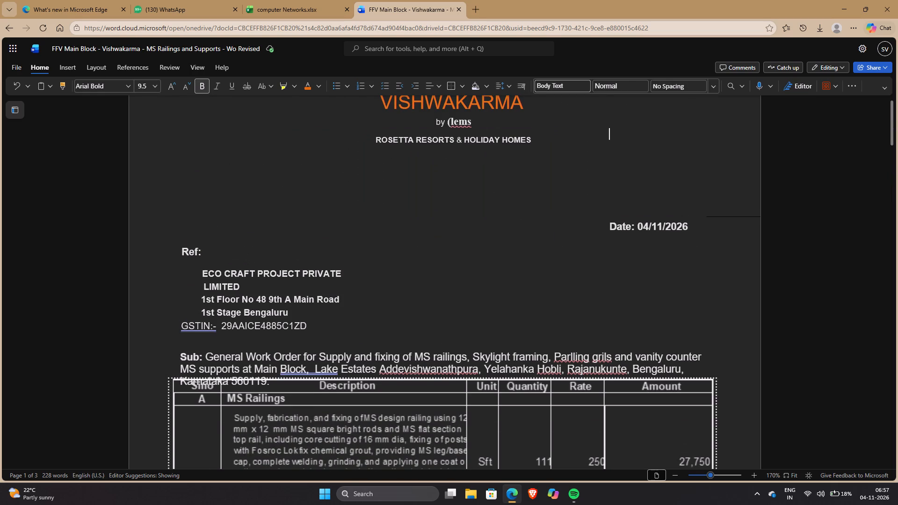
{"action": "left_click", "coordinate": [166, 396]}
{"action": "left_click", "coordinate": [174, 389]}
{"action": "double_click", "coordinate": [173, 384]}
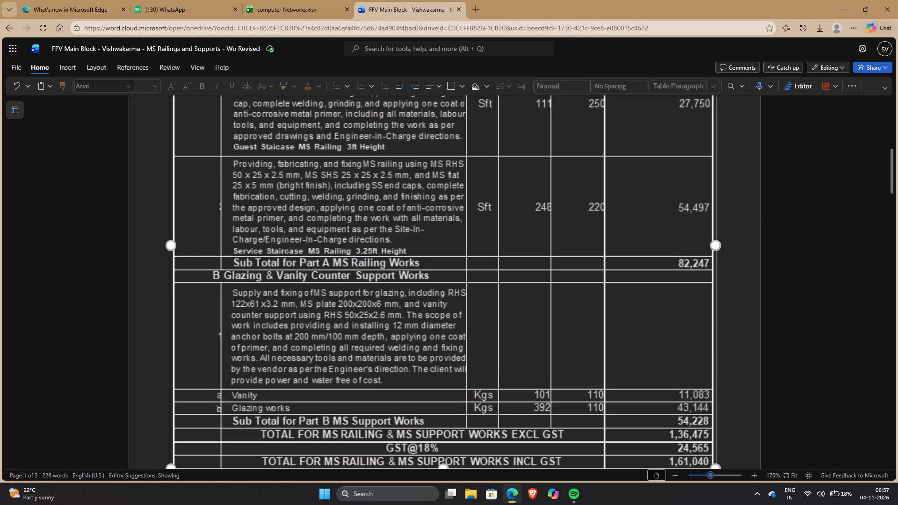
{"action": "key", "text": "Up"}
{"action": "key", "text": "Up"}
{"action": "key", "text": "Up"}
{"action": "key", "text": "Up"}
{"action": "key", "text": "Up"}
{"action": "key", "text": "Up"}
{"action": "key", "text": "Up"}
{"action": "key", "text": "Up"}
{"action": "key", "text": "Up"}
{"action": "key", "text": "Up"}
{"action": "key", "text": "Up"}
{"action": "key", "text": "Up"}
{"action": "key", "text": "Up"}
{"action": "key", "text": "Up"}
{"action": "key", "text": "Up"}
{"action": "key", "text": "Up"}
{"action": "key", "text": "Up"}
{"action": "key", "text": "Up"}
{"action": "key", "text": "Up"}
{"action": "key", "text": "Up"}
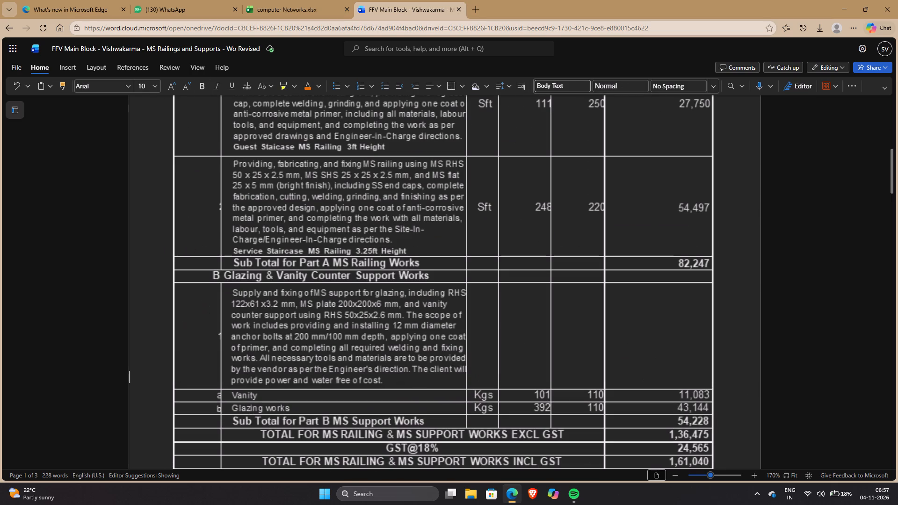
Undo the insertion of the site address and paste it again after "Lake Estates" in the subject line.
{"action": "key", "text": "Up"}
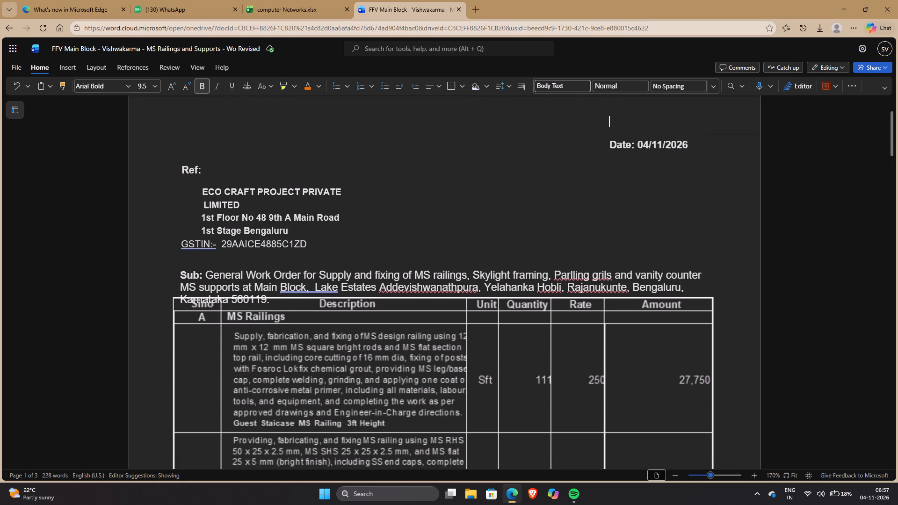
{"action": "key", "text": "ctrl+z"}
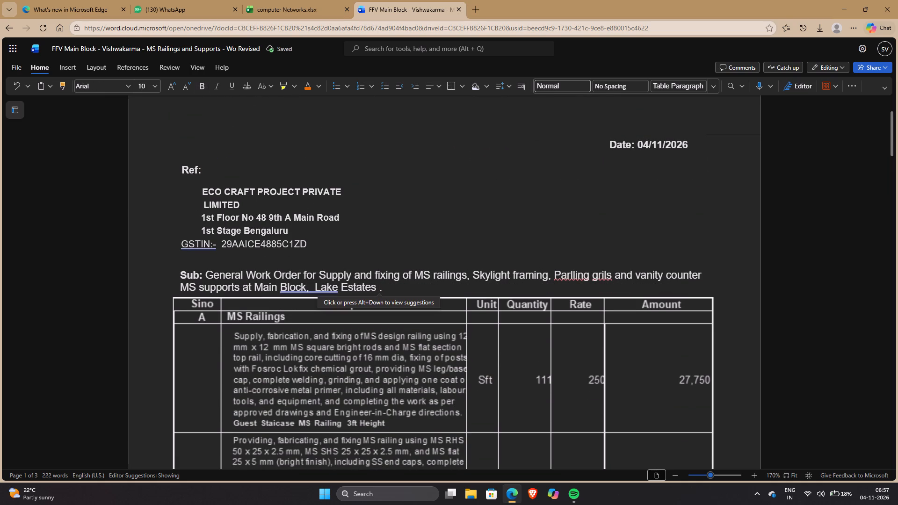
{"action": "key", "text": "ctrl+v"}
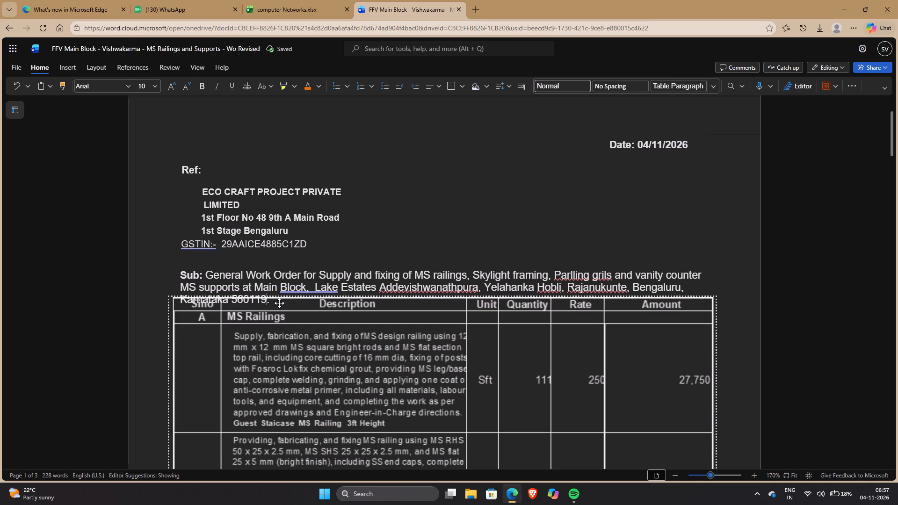
Delete the state, postal code and trailing punctuation from the subject line's site address so that it ends with "Bengaluru".
{"action": "key", "text": "BackSpace"}
{"action": "key", "text": "BackSpace"}
{"action": "key", "text": "BackSpace"}
{"action": "key", "text": "BackSpace"}
{"action": "key", "text": "BackSpace"}
{"action": "key", "text": "BackSpace"}
{"action": "key", "text": "BackSpace"}
{"action": "key", "text": "BackSpace"}
{"action": "key", "text": "BackSpace"}
{"action": "key", "text": "BackSpace"}
{"action": "key", "text": "BackSpace"}
{"action": "key", "text": "BackSpace"}
{"action": "key", "text": "BackSpace"}
{"action": "key", "text": "BackSpace"}
{"action": "key", "text": "BackSpace"}
{"action": "key", "text": "BackSpace"}
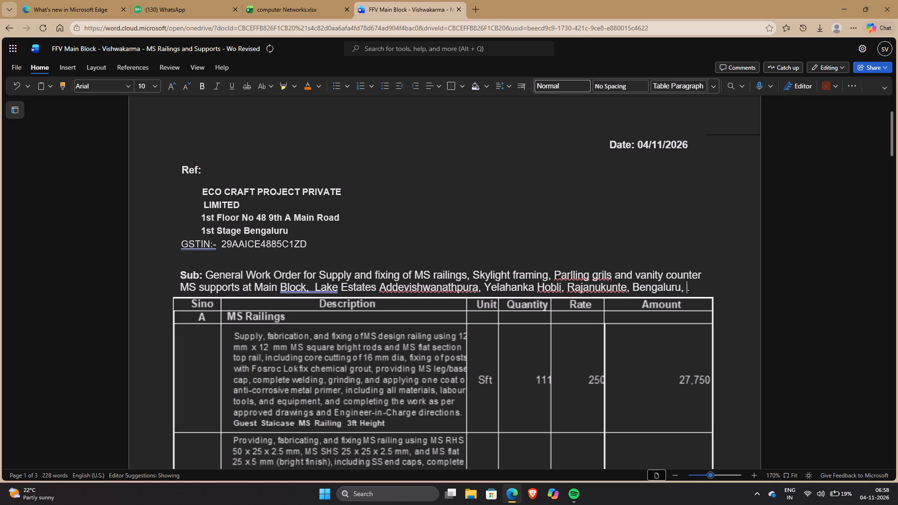
{"action": "key", "text": "BackSpace"}
{"action": "key", "text": "BackSpace"}
{"action": "key", "text": "Right"}
{"action": "key", "text": "BackSpace"}
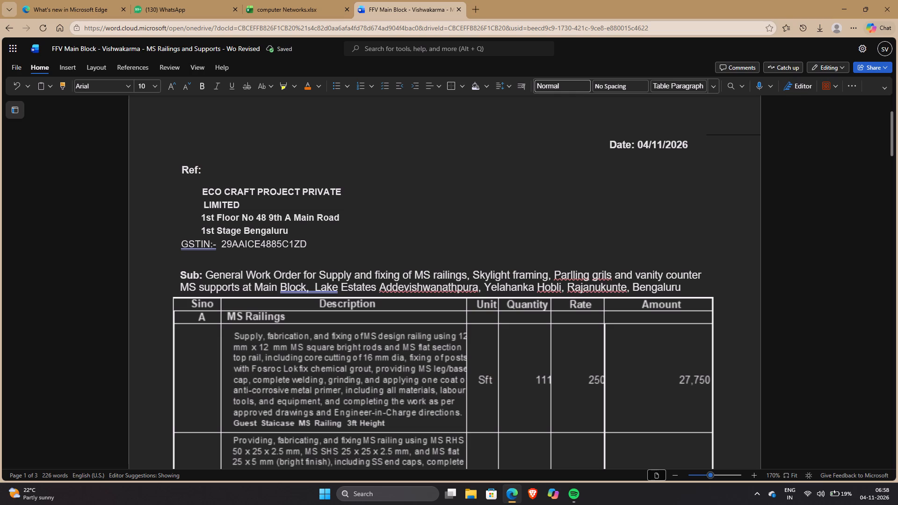
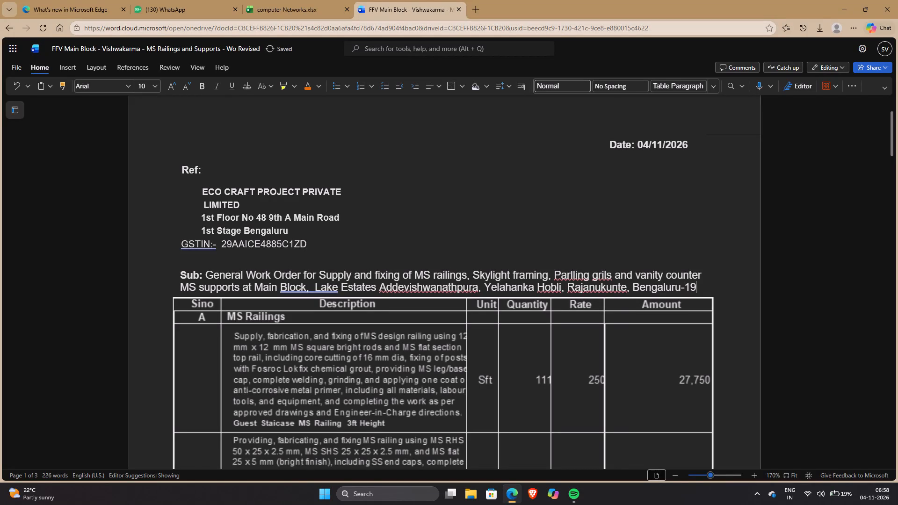
Delete the extra space between "Block," and "Lake" in the subject line.
{"action": "left_click", "coordinate": [312, 284]}
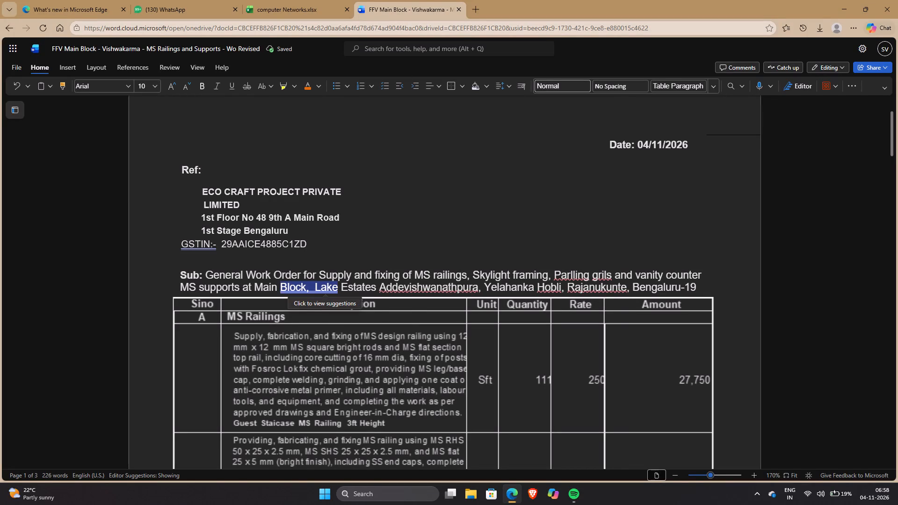
{"action": "left_click", "coordinate": [312, 284]}
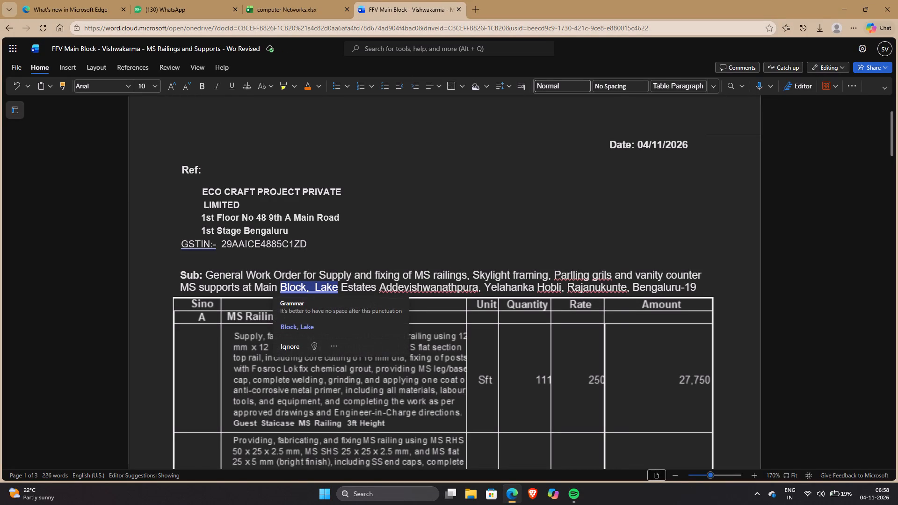
{"action": "key", "text": "BackSpace"}
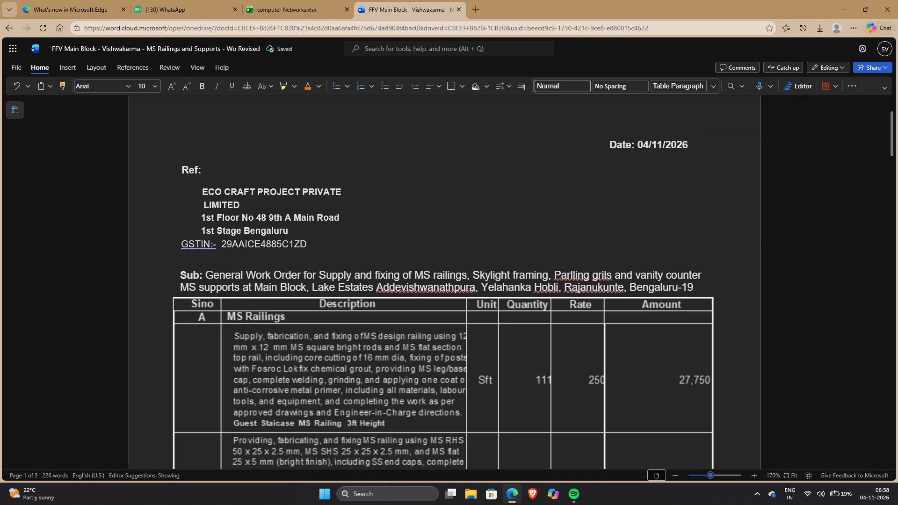
Place the text cursor just before "Addevishwanathpura" in the subject line.
{"action": "left_click", "coordinate": [375, 289]}
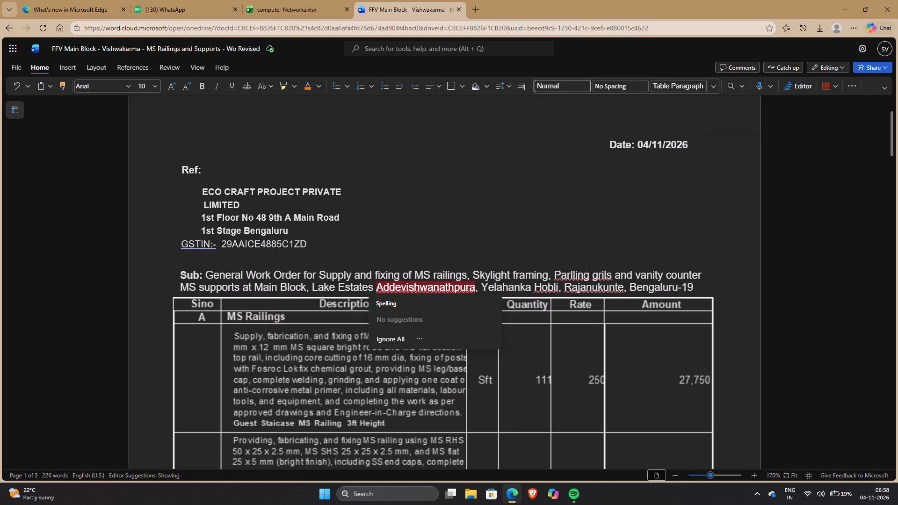
Insert a dash between "Lake Estates" and "Addevishwanathpura" in the subject line.
{"action": "key", "text": "minus"}
{"action": "key", "text": "space"}
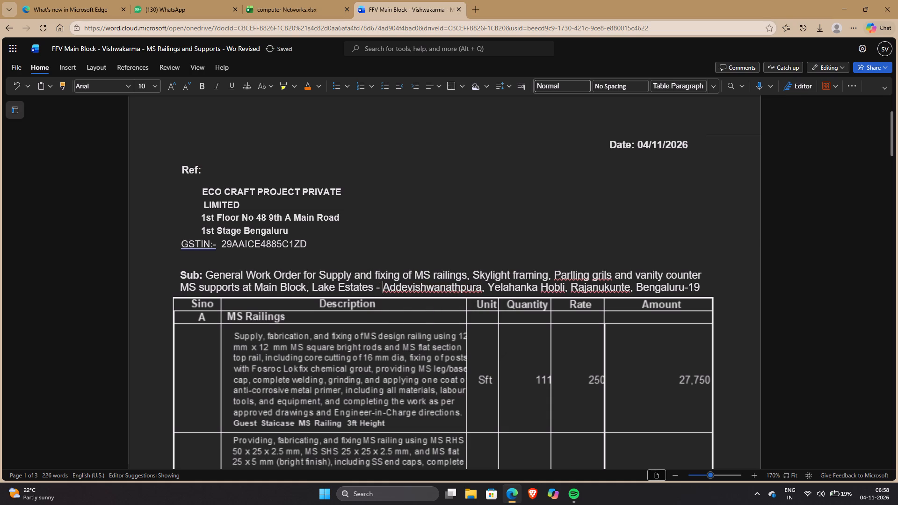
{"action": "left_click", "coordinate": [506, 301]}
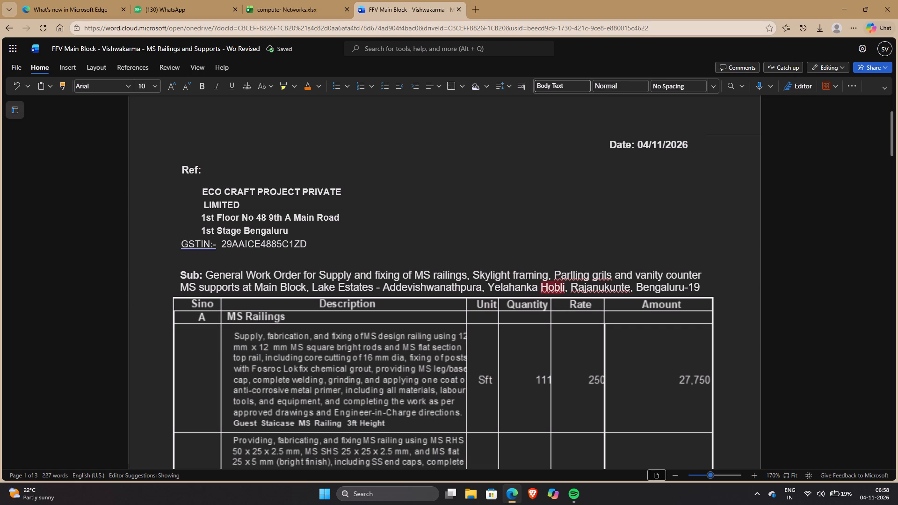
{"action": "left_click", "coordinate": [563, 287]}
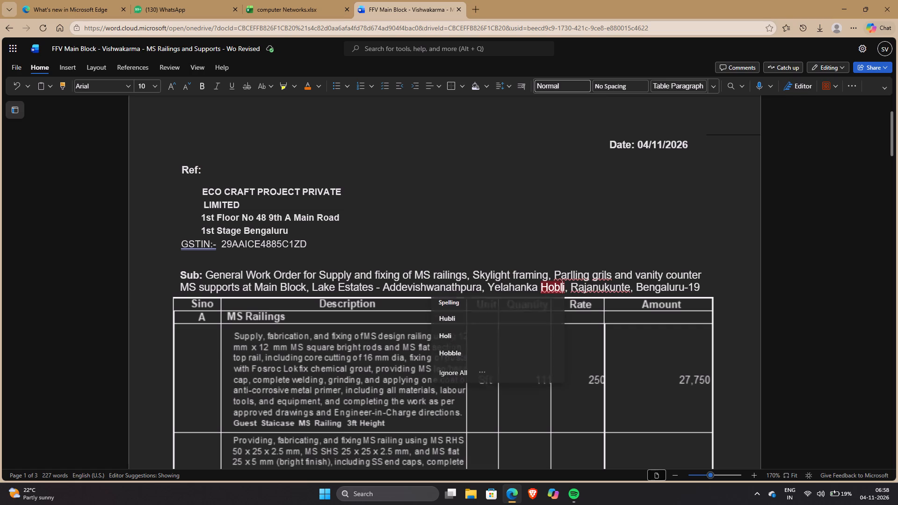
{"action": "left_click", "coordinate": [678, 403]}
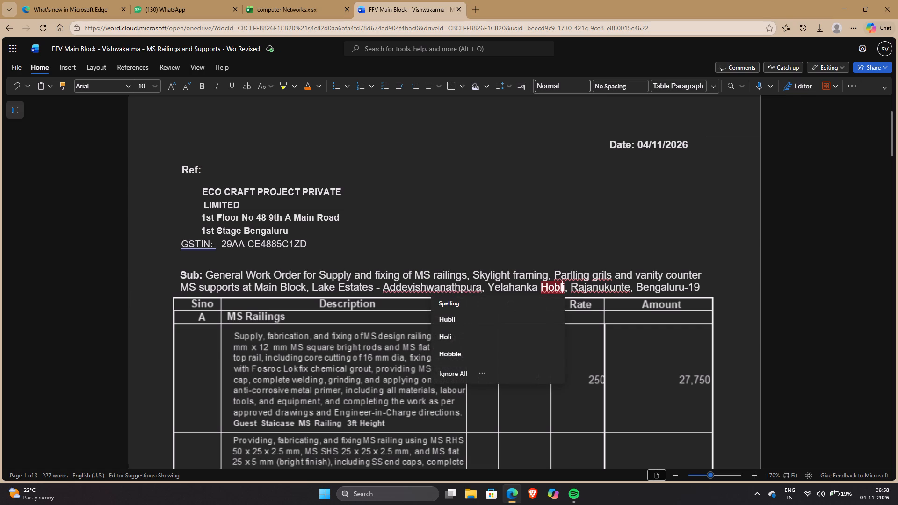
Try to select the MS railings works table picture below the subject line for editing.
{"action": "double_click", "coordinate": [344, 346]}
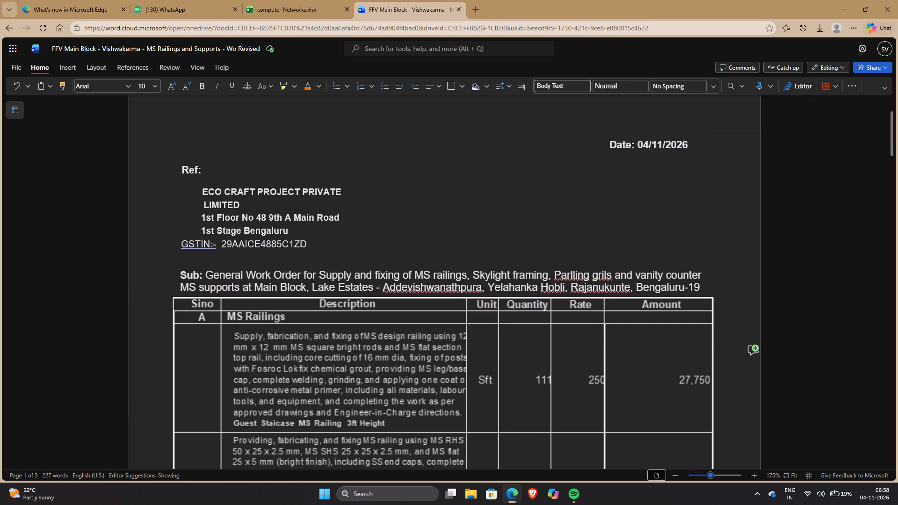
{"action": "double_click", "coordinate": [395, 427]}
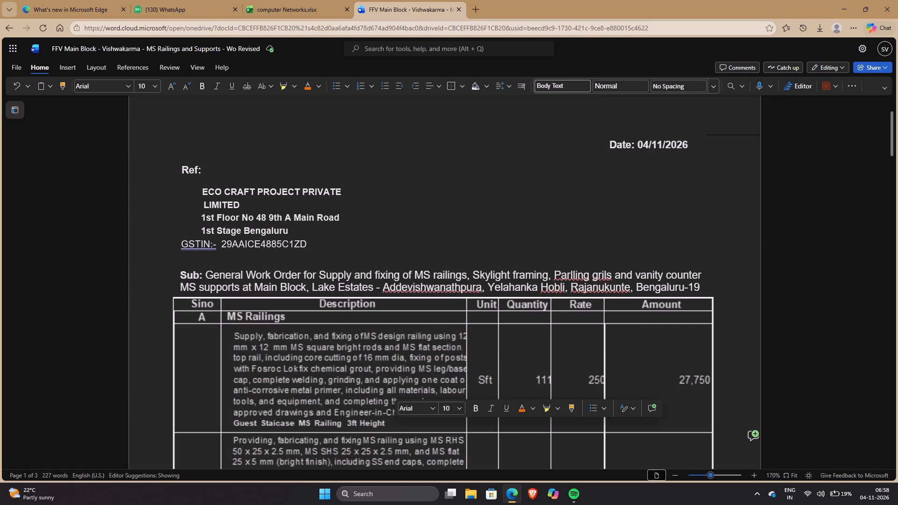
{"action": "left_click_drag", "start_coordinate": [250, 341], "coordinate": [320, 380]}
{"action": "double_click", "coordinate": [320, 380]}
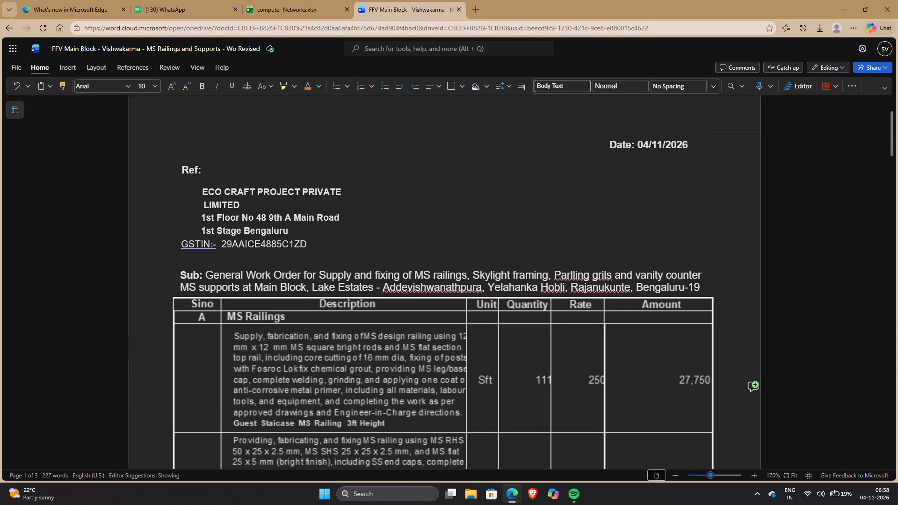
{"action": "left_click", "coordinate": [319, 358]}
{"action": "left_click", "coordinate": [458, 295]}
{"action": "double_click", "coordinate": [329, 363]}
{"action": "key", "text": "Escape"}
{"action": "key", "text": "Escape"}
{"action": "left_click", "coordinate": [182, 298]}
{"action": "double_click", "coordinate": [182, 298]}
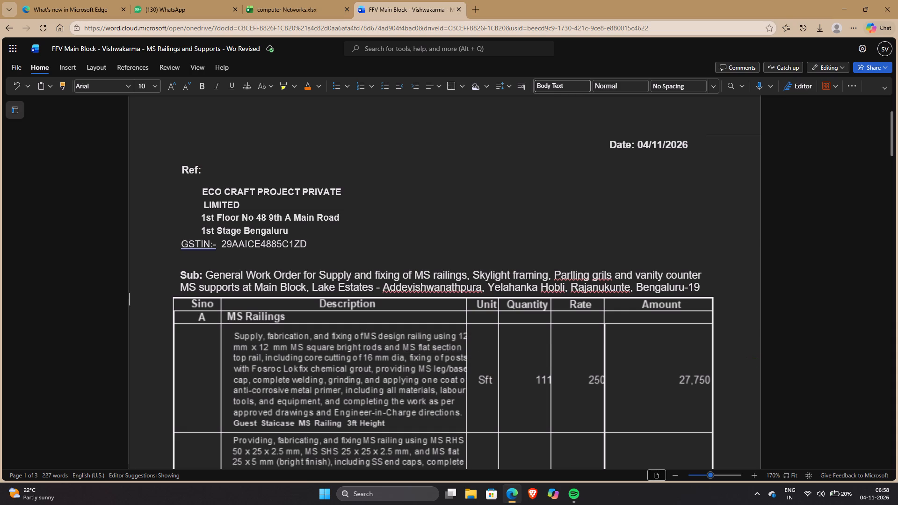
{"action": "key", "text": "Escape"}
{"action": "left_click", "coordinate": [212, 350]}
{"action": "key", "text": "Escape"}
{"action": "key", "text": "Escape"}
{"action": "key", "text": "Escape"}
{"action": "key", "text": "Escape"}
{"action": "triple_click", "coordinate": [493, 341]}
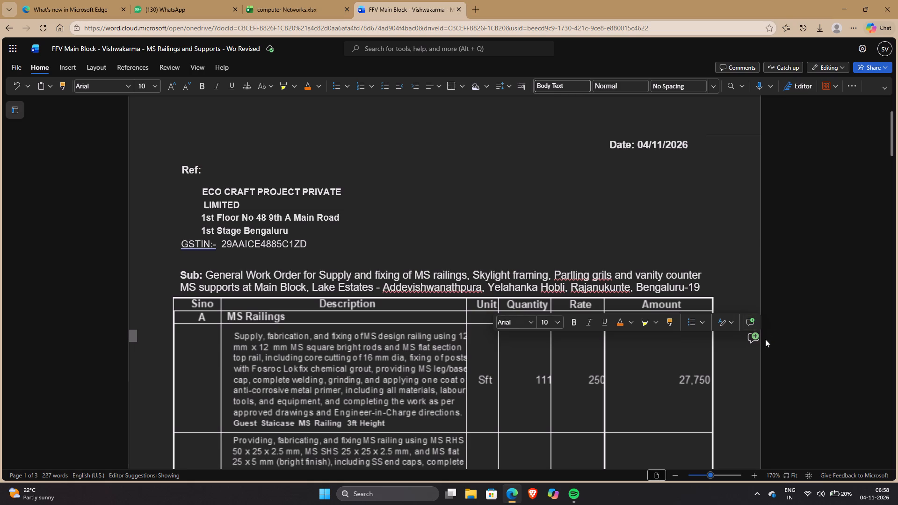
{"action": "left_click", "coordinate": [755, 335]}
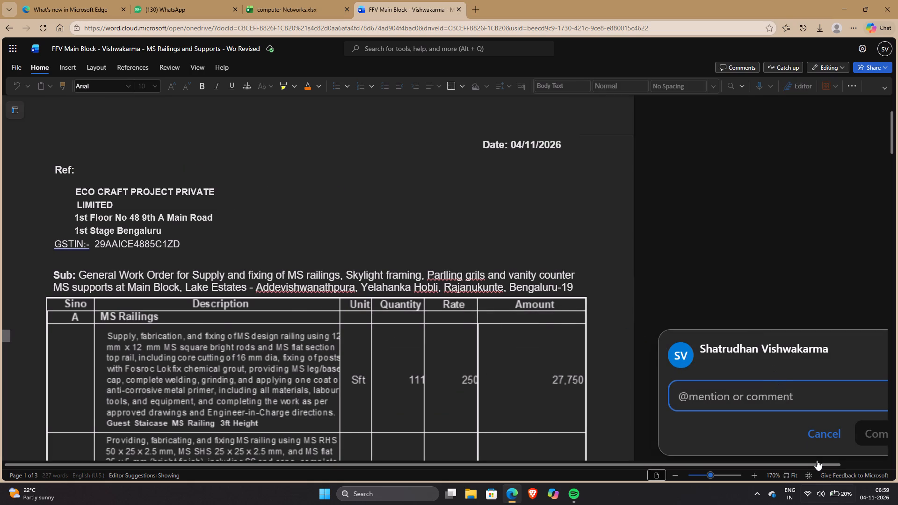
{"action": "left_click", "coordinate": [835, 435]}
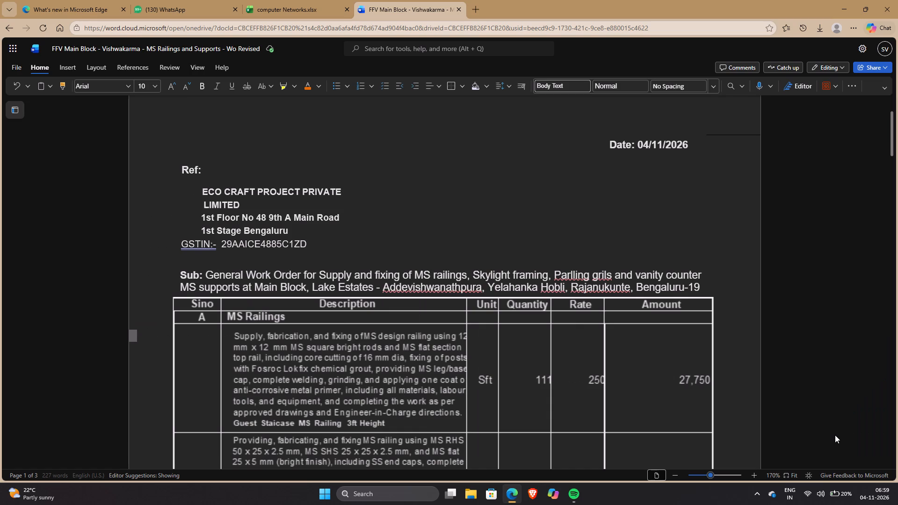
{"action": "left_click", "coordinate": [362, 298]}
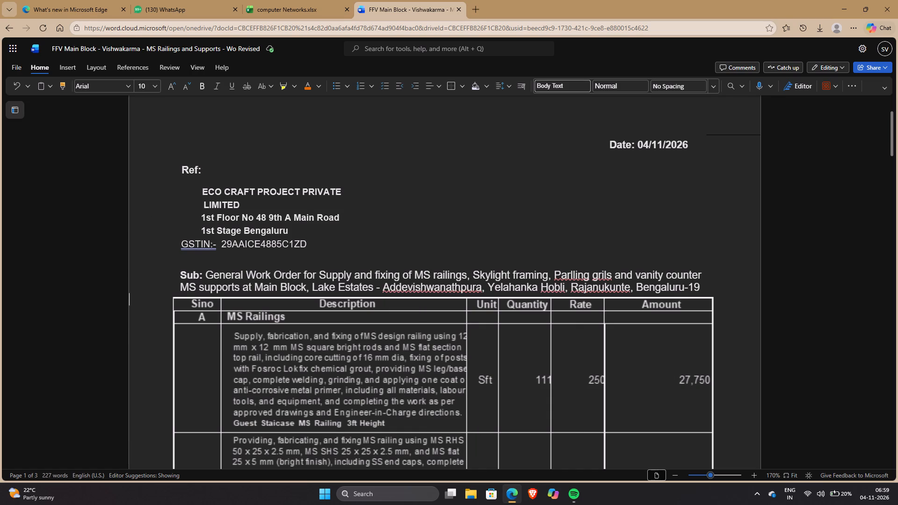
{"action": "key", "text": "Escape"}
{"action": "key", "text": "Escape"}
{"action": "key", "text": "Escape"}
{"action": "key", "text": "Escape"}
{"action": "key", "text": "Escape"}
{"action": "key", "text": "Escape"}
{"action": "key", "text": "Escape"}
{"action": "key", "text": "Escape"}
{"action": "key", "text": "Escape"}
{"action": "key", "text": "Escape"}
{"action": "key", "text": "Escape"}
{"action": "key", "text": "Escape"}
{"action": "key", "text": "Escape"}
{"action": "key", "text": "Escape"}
Search the web for Canva in a new browser tab and open its login page.
{"action": "left_click", "coordinate": [475, 8]}
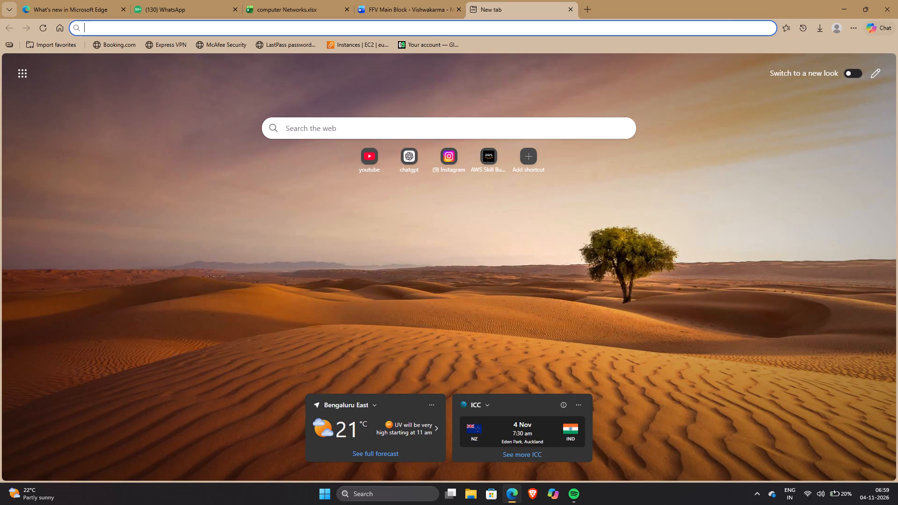
{"action": "left_click", "coordinate": [352, 120]}
{"action": "type", "text": "cana"}
{"action": "left_click", "coordinate": [328, 148]}
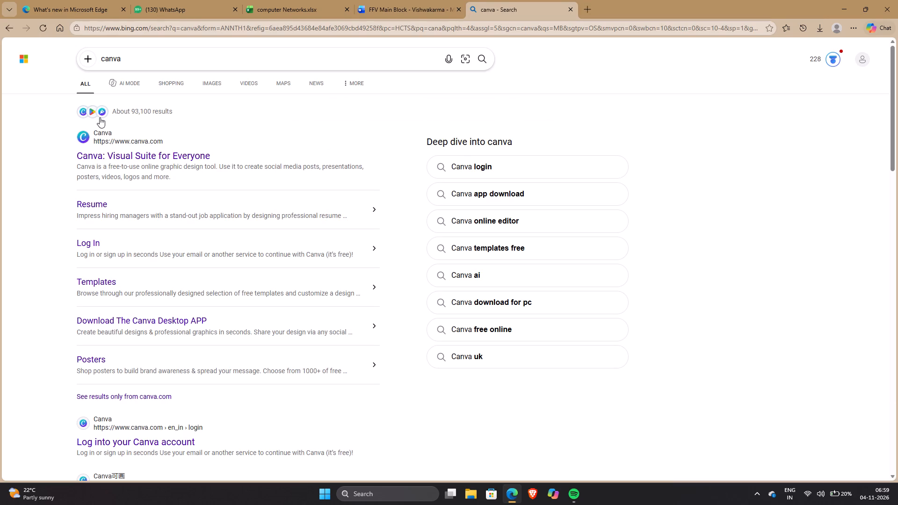
{"action": "left_click", "coordinate": [95, 243]}
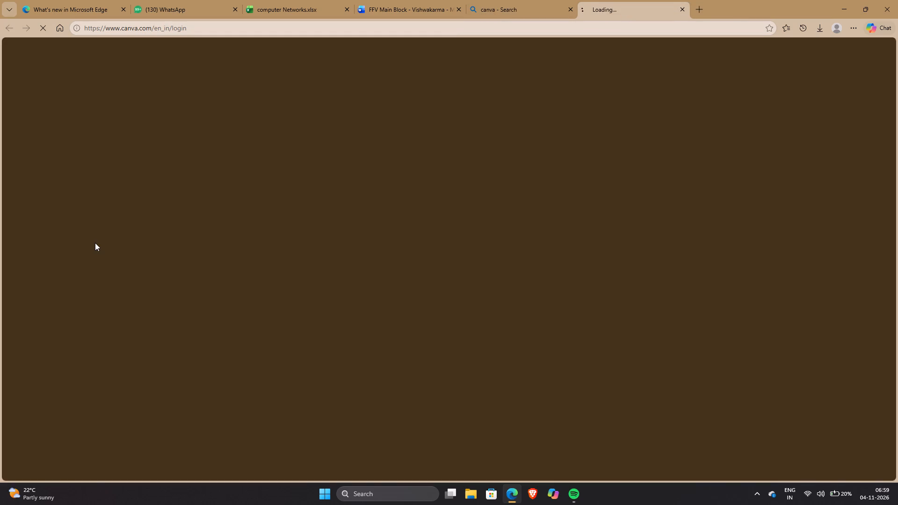